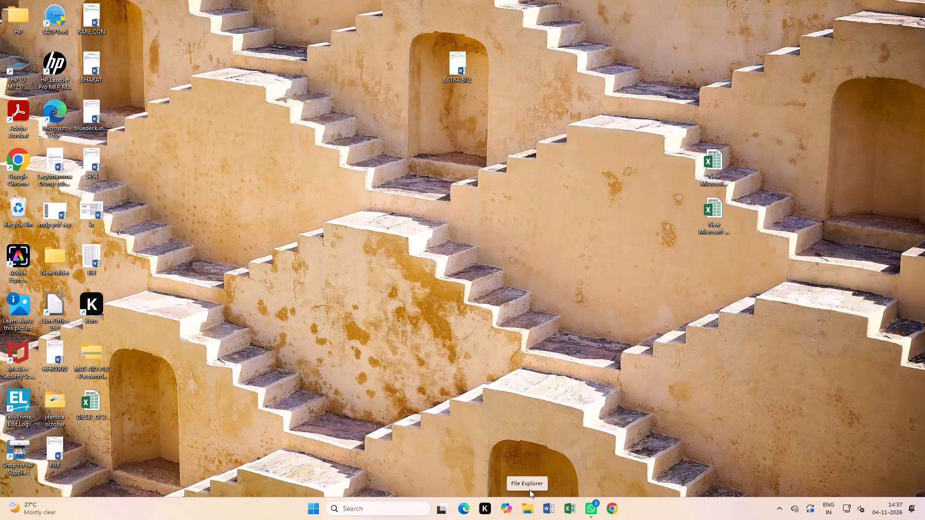
# Open the Cash Report Oct-26 workbook from the Cash folder on the USB drive.
pyautogui.click(524, 511)
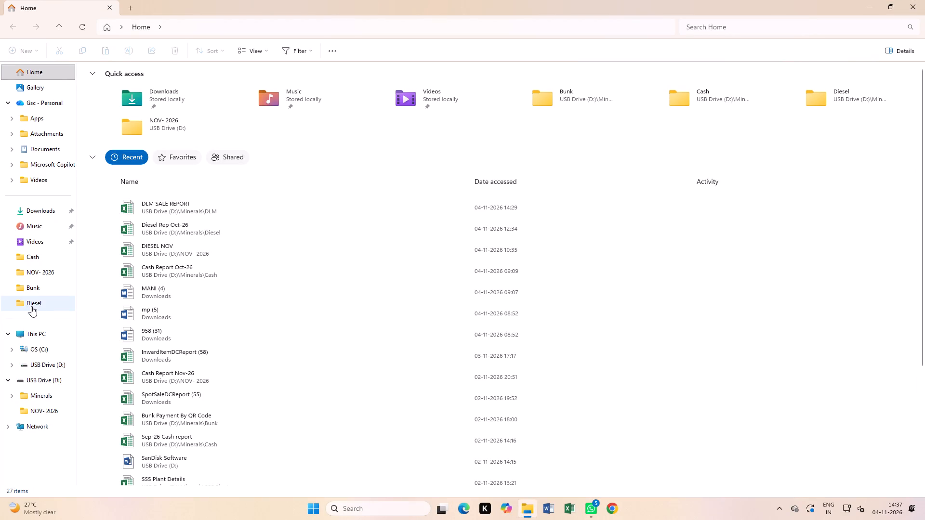
pyautogui.click(46, 259)
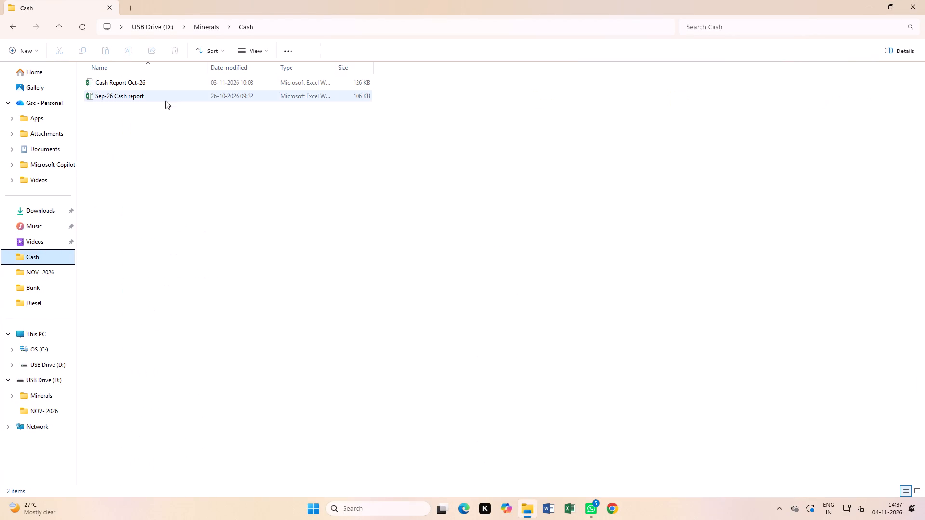
pyautogui.doubleClick(131, 85)
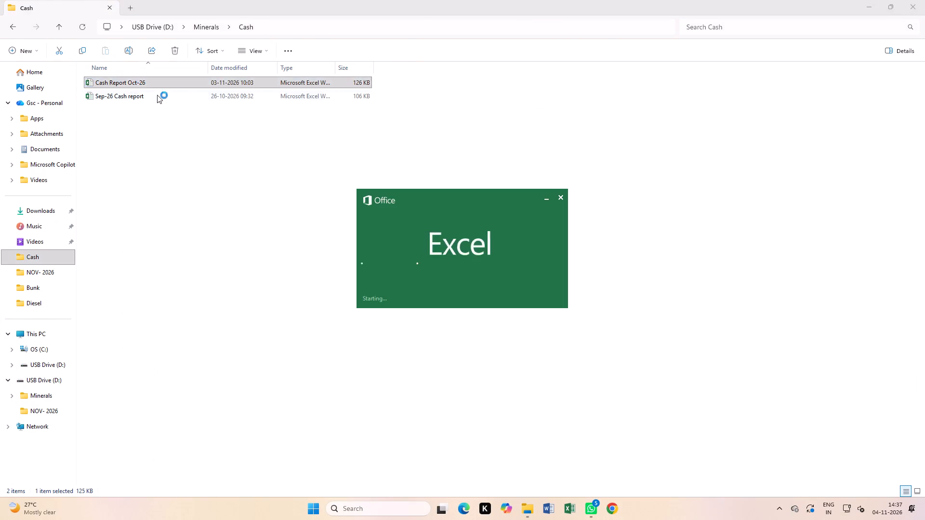
pyautogui.click(622, 241)
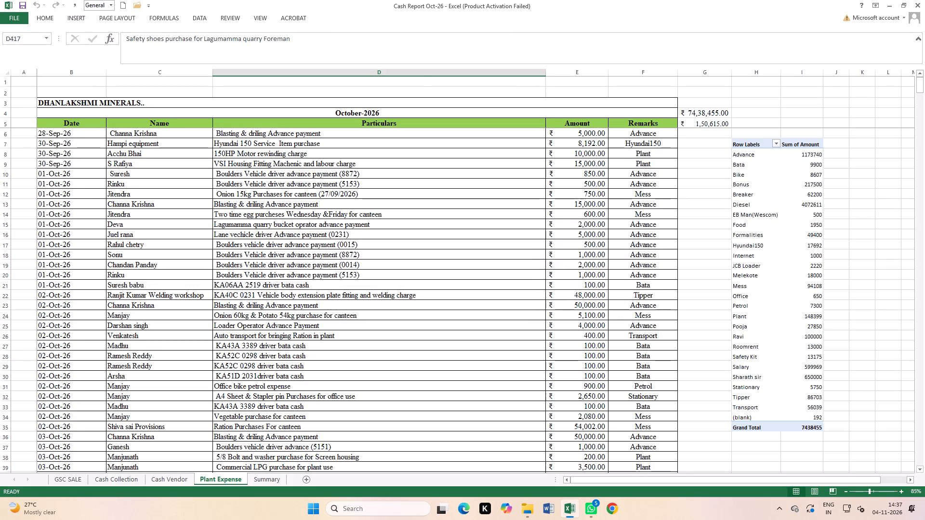
# On the GSC SALE sheet, add filters to the header row 4 of the sales table.
pyautogui.click(59, 481)
pyautogui.click(1, 127)
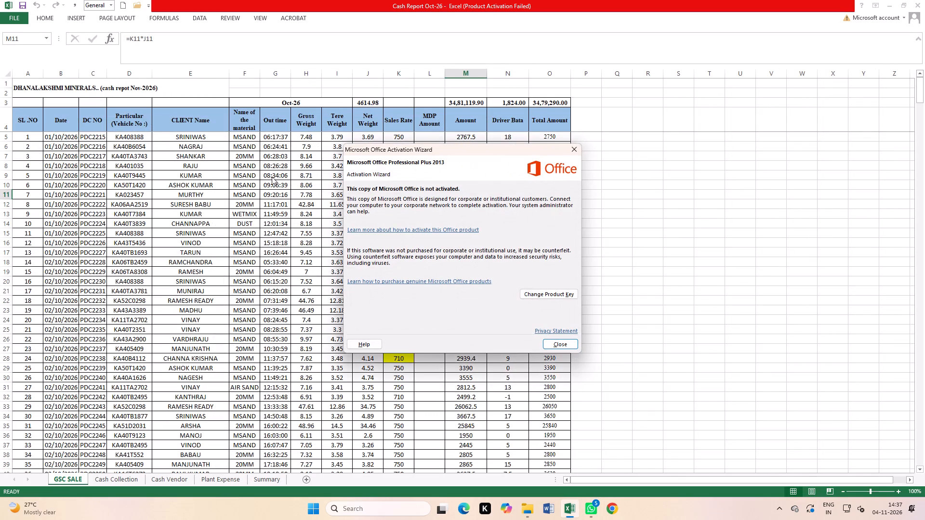
pyautogui.click(564, 341)
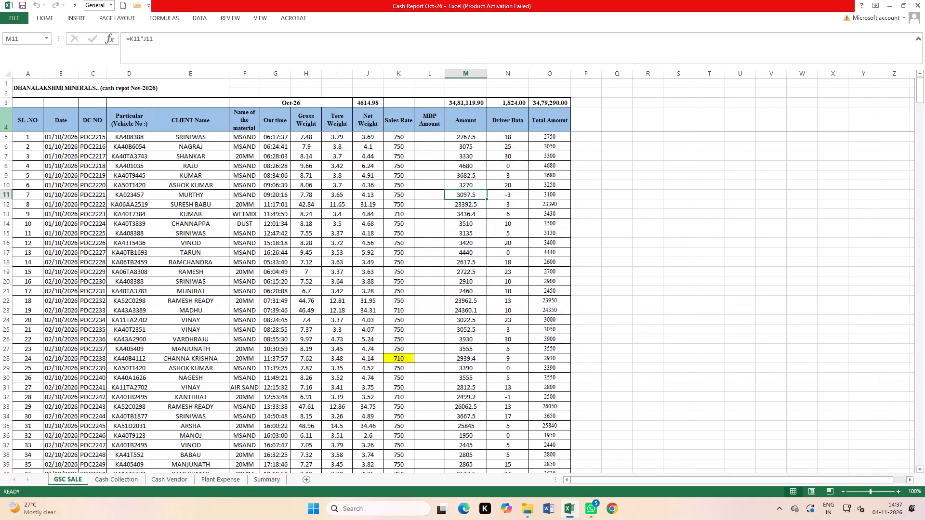
pyautogui.click(3, 118)
pyautogui.click(201, 24)
pyautogui.click(256, 41)
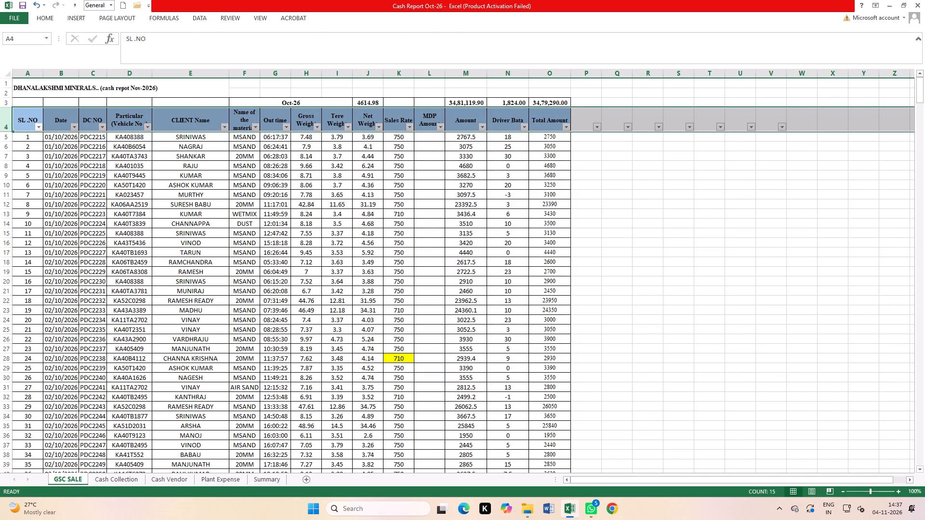
pyautogui.click(328, 282)
# Search the Particular (Vehicle No) column's filter values for 7350, re-entering the number once to recheck, without applying a filter.
pyautogui.click(148, 129)
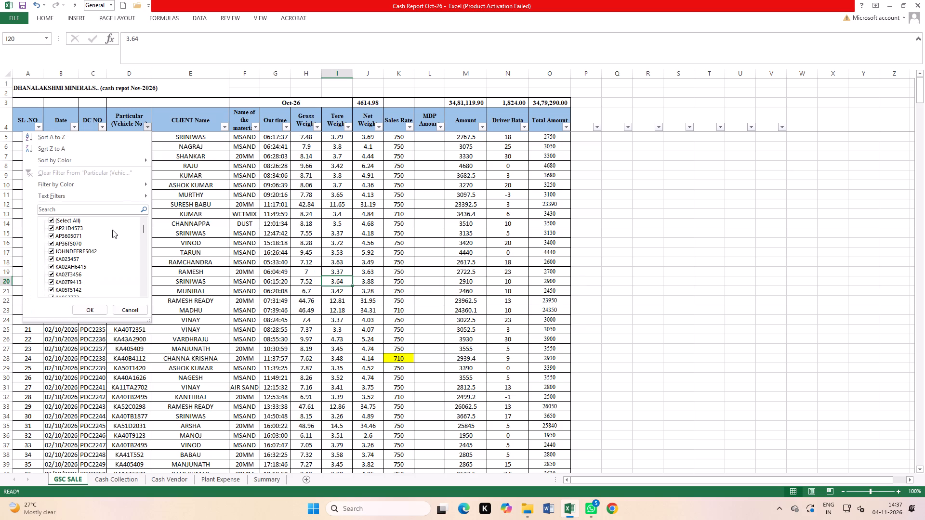
pyautogui.click(103, 211)
pyautogui.write('7350')
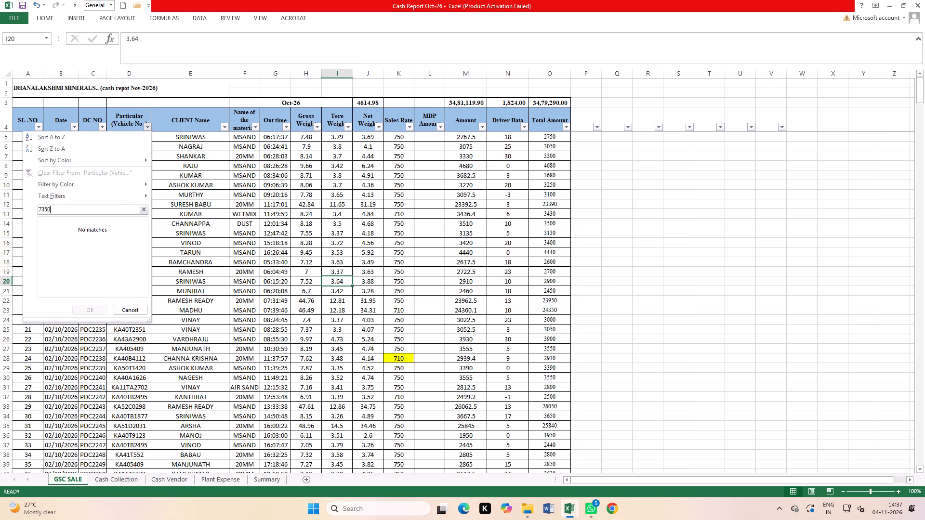
pyautogui.press('BackSpace')
pyautogui.press('BackSpace')
pyautogui.press('BackSpace')
pyautogui.press('BackSpace')
pyautogui.press('BackSpace')
pyautogui.press('BackSpace')
pyautogui.press('BackSpace')
pyautogui.press('BackSpace')
pyautogui.press('BackSpace')
pyautogui.press('BackSpace')
pyautogui.press('BackSpace')
pyautogui.press('5')
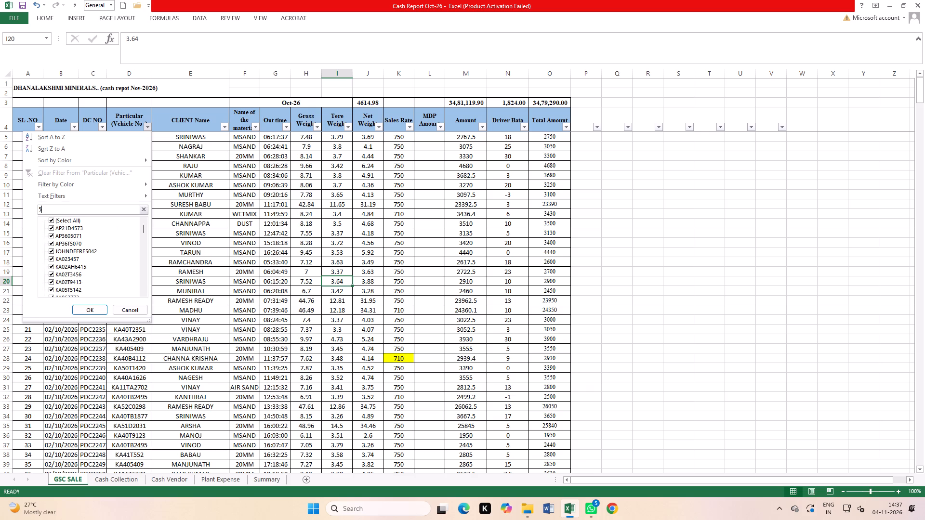
pyautogui.press('BackSpace')
pyautogui.write('7350')
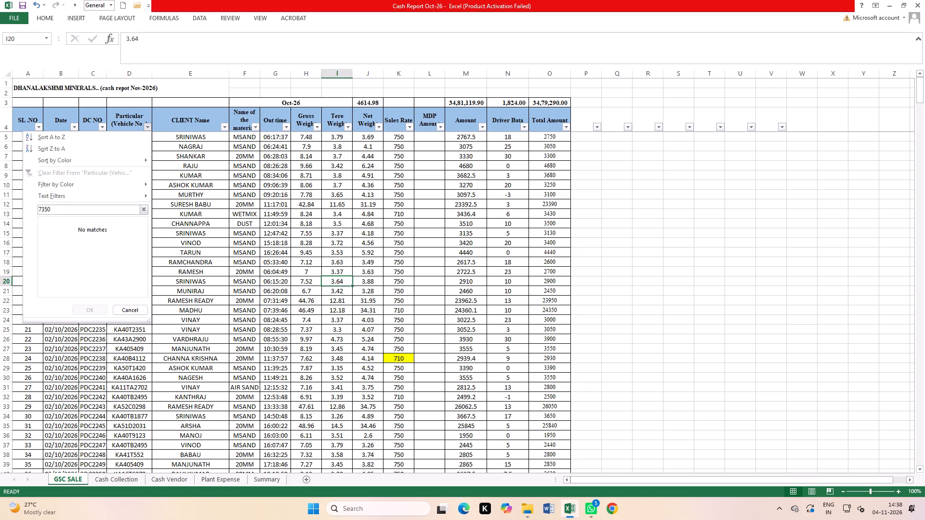
pyautogui.press('BackSpace')
pyautogui.press('BackSpace')
pyautogui.press('BackSpace')
pyautogui.press('BackSpace')
pyautogui.press('BackSpace')
pyautogui.press('BackSpace')
pyautogui.press('BackSpace')
pyautogui.press('BackSpace')
pyautogui.press('BackSpace')
pyautogui.click(206, 294)
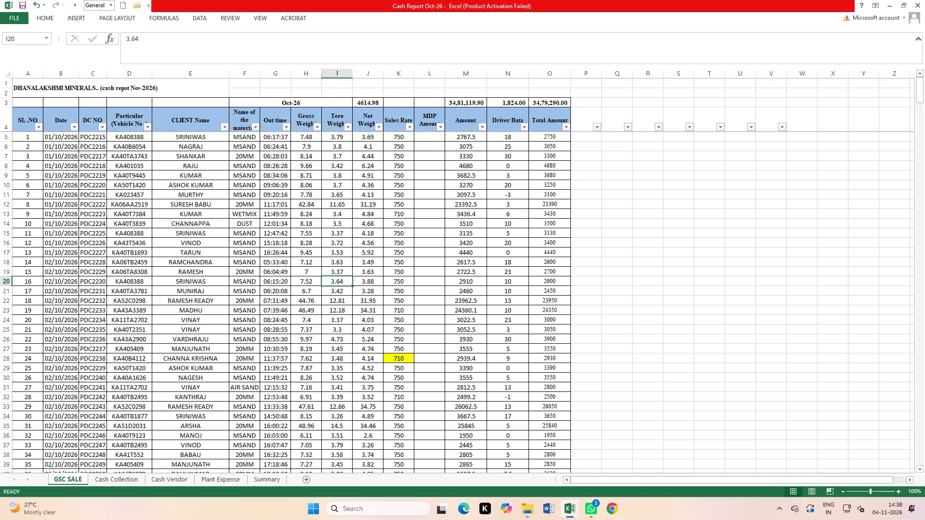
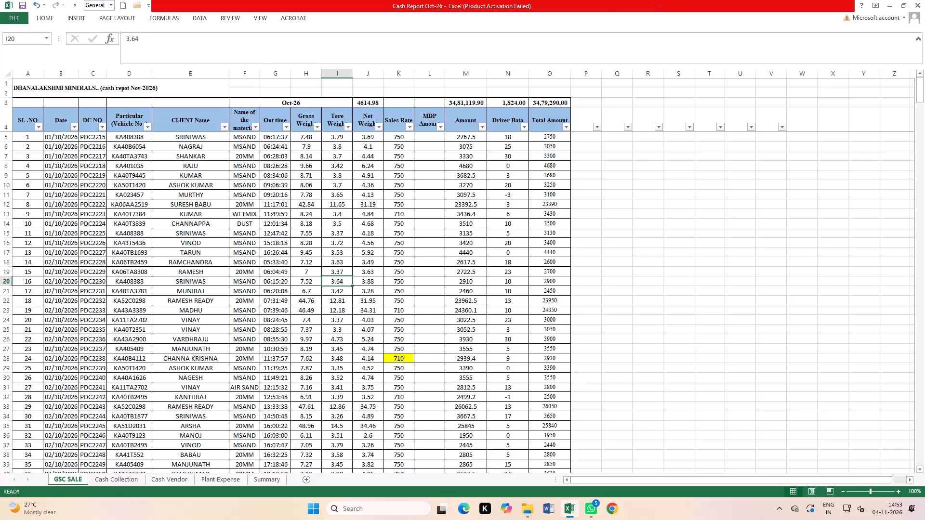
# Remove the filters from the header row of the GSC SALE sales table.
pyautogui.click(197, 19)
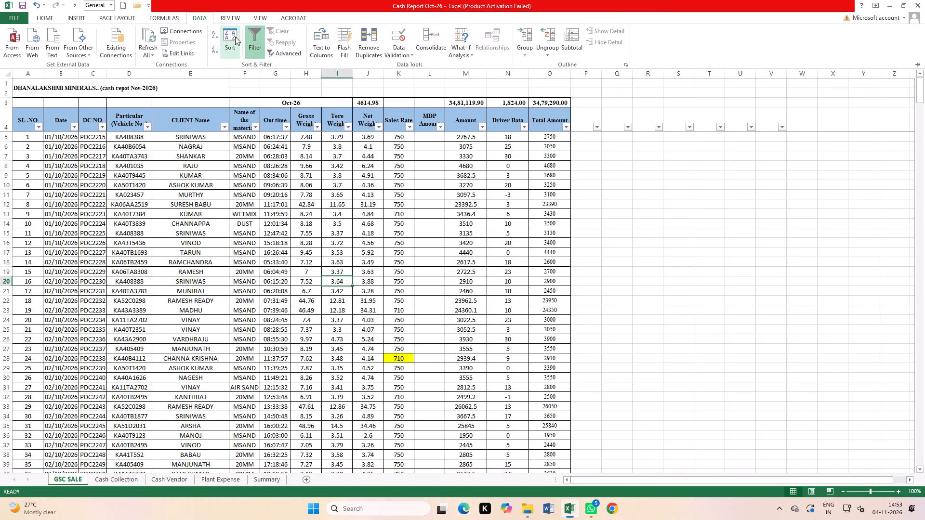
pyautogui.click(250, 33)
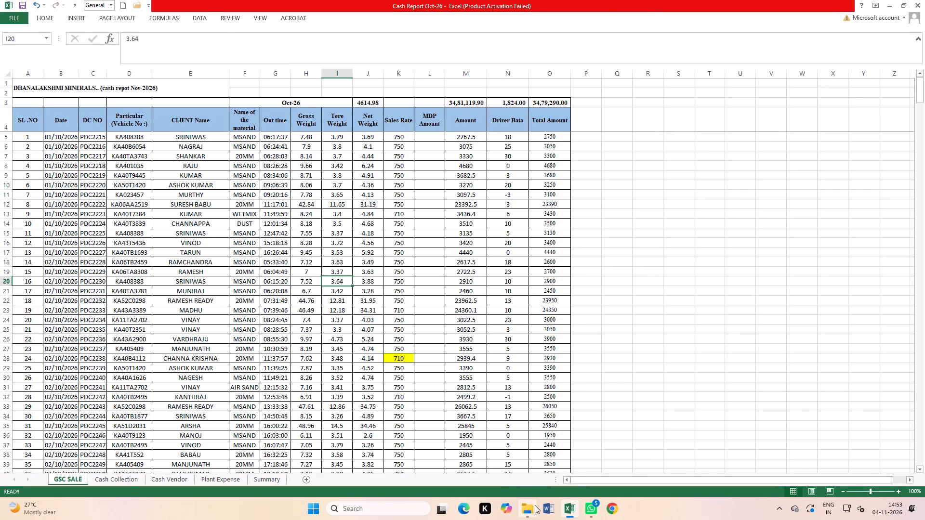
# Open the Cash Report Nov-26 workbook from the NOV- 2026 folder on the USB drive, without updating its external links.
pyautogui.click(521, 515)
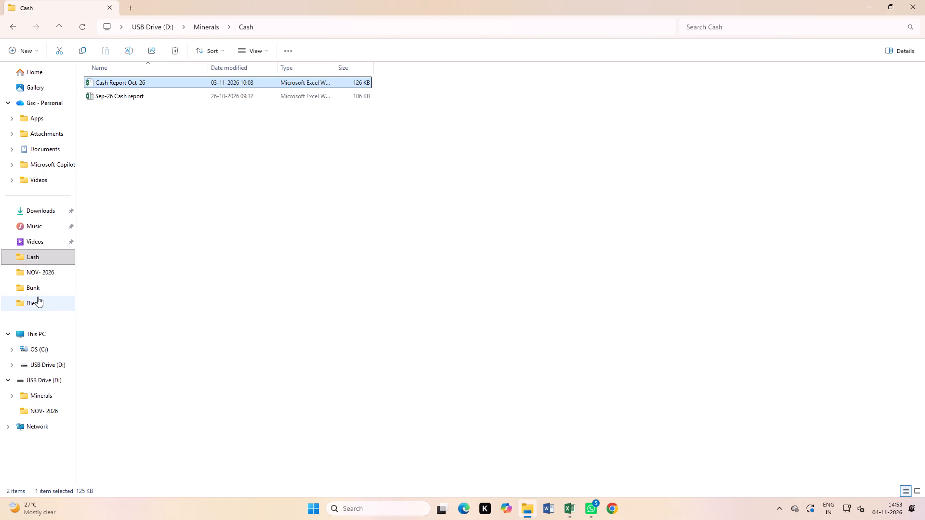
pyautogui.click(40, 273)
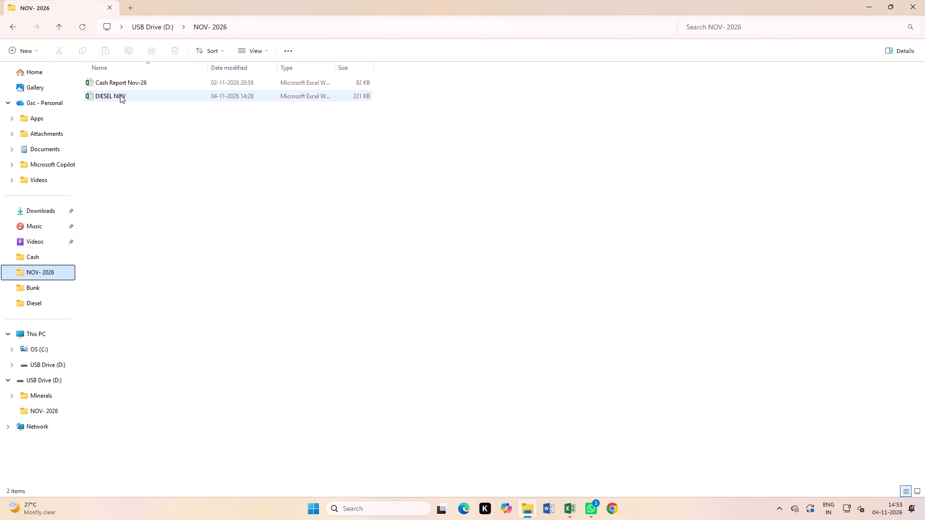
pyautogui.doubleClick(123, 83)
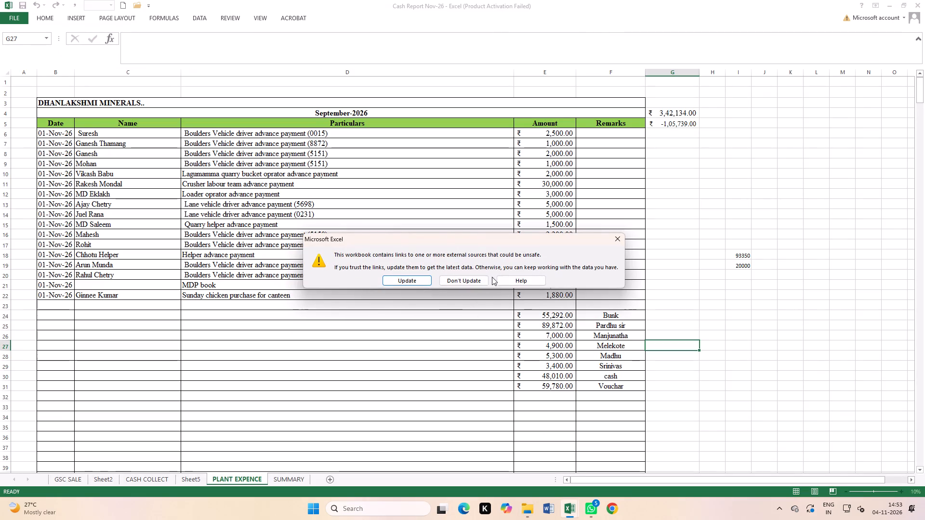
pyautogui.click(612, 236)
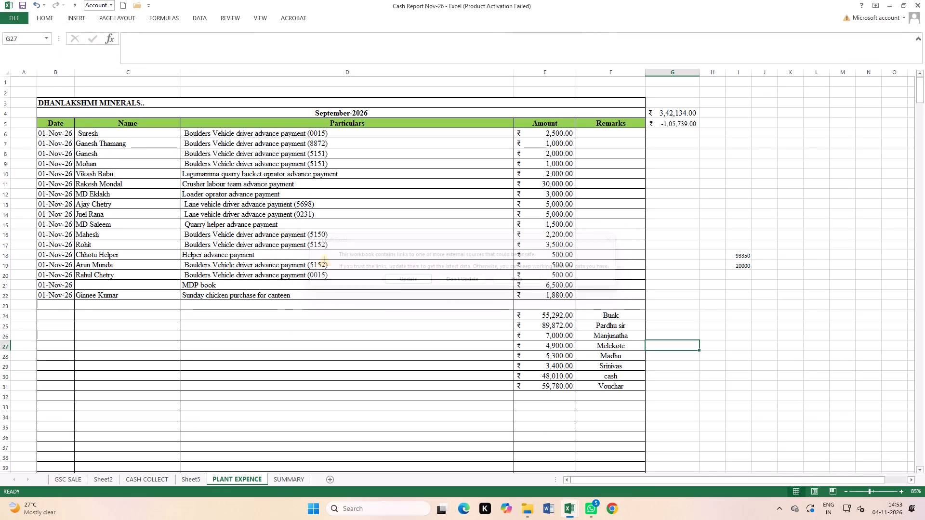
pyautogui.scroll(4, 304, 349)
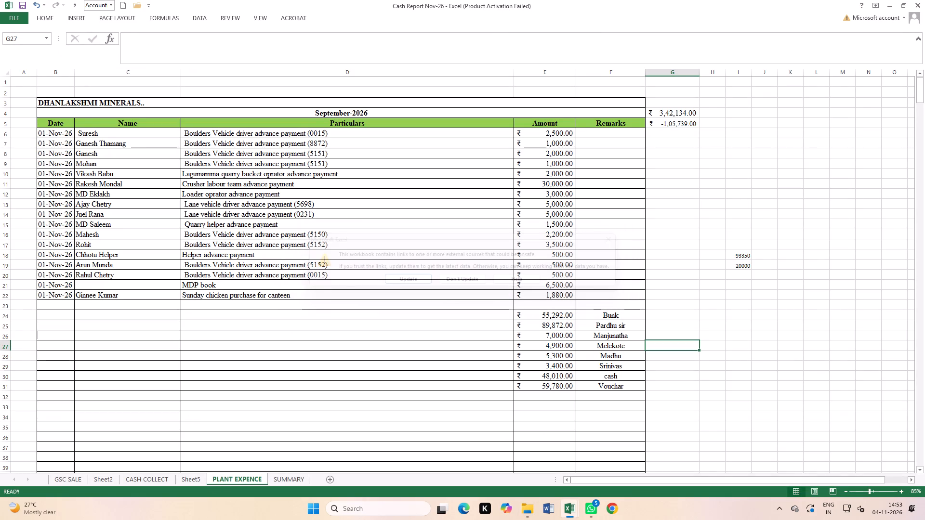
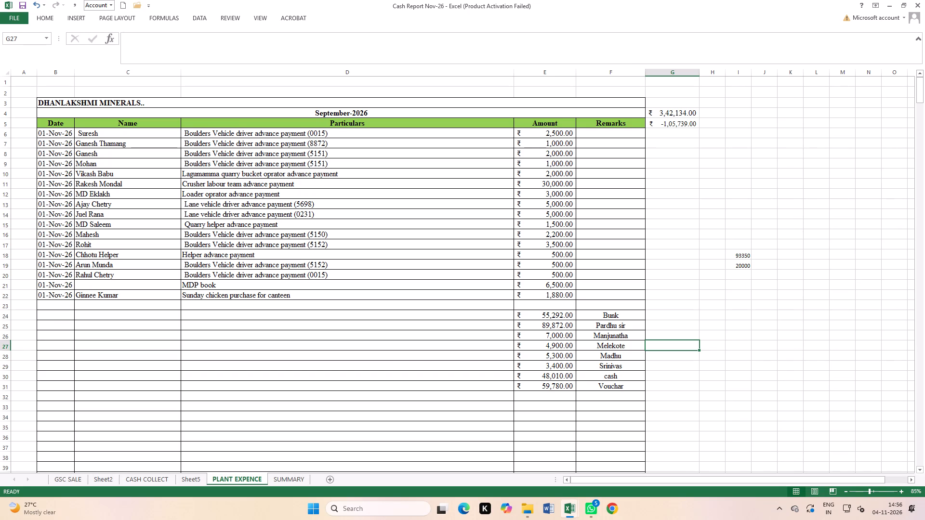
# Save the Cash Report Nov-26 workbook.
pyautogui.scroll(4, 598, 384)
pyautogui.click(724, 387)
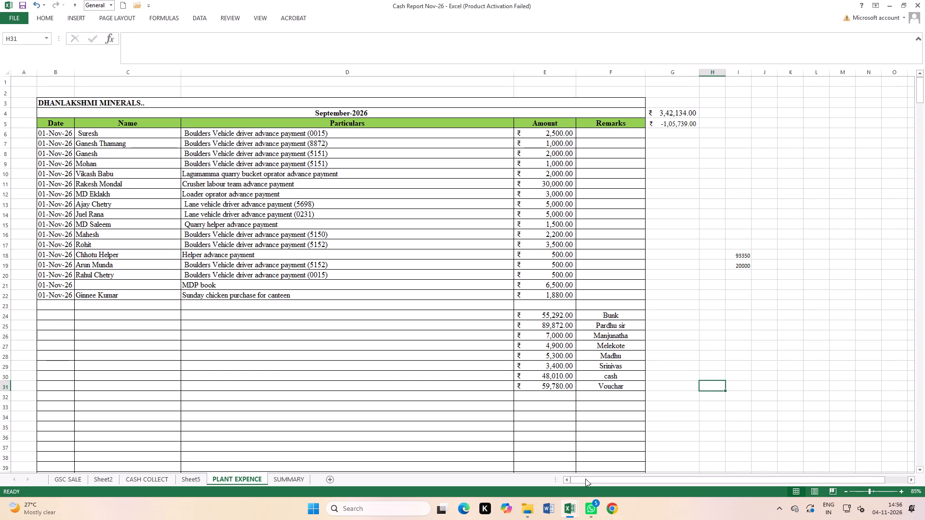
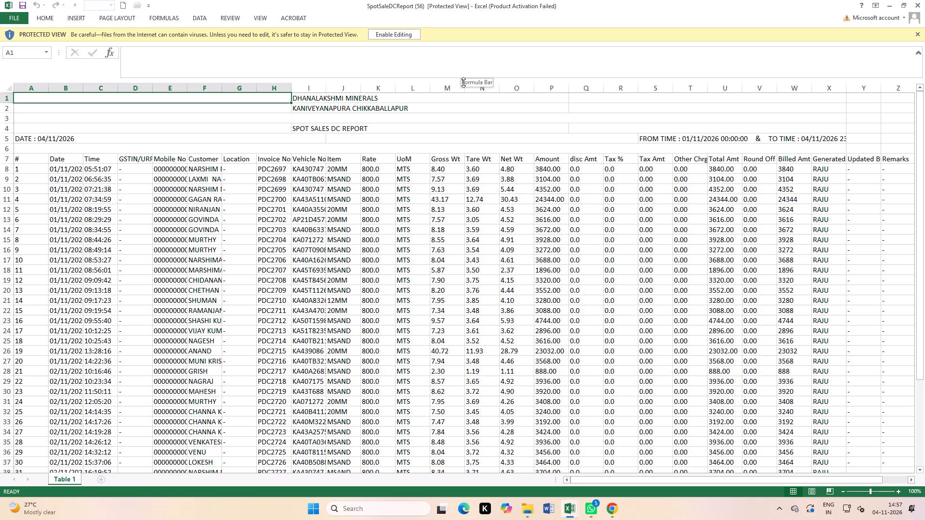
# Enable editing for the SpotSaleDCReport workbook opened in Protected View.
pyautogui.click(393, 40)
pyautogui.click(395, 34)
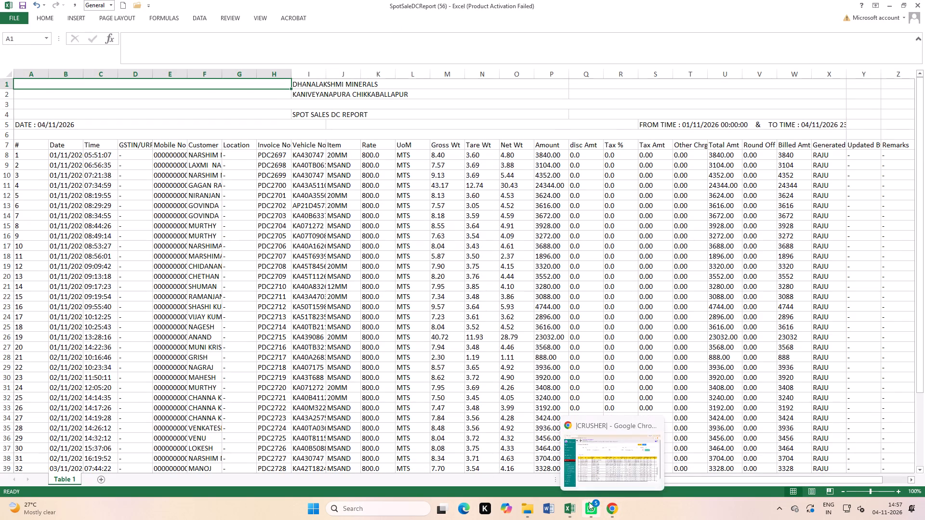
# Delete rows 1 to 6, the title and date rows above the column headings of the spot sales report.
pyautogui.click(410, 307)
pyautogui.moveTo(3, 83); pyautogui.dragTo(11, 120)
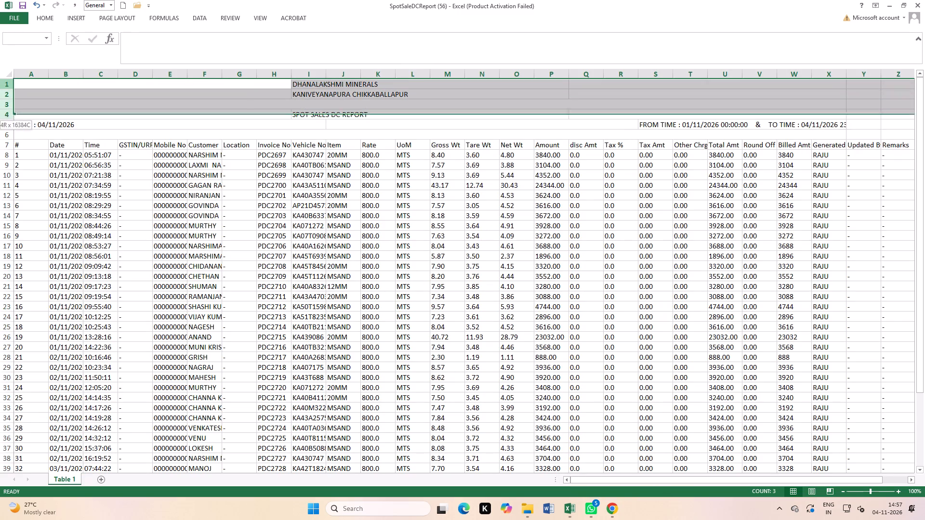
pyautogui.moveTo(11, 120); pyautogui.dragTo(13, 133)
pyautogui.rightClick(101, 118)
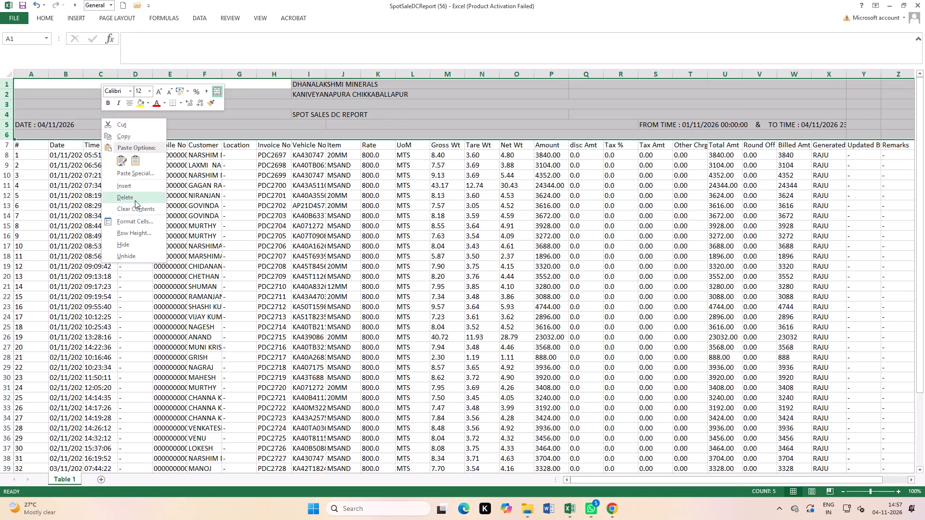
pyautogui.click(133, 198)
pyautogui.click(257, 206)
# Copy the Invoice No and Vehicle No values of all 40 sales rows over the GSTIN/URP and Mobile No columns, starting at D2.
pyautogui.scroll(-7, 257, 216)
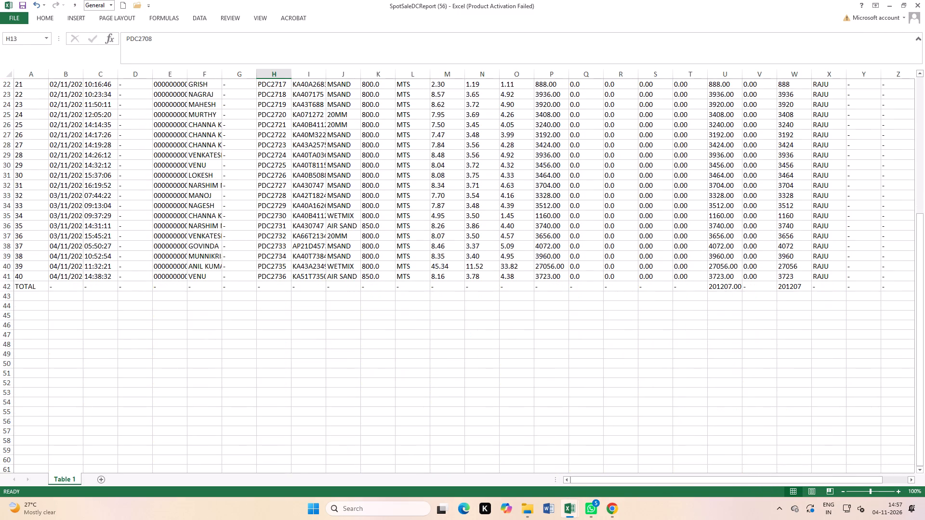
pyautogui.scroll(12, 259, 239)
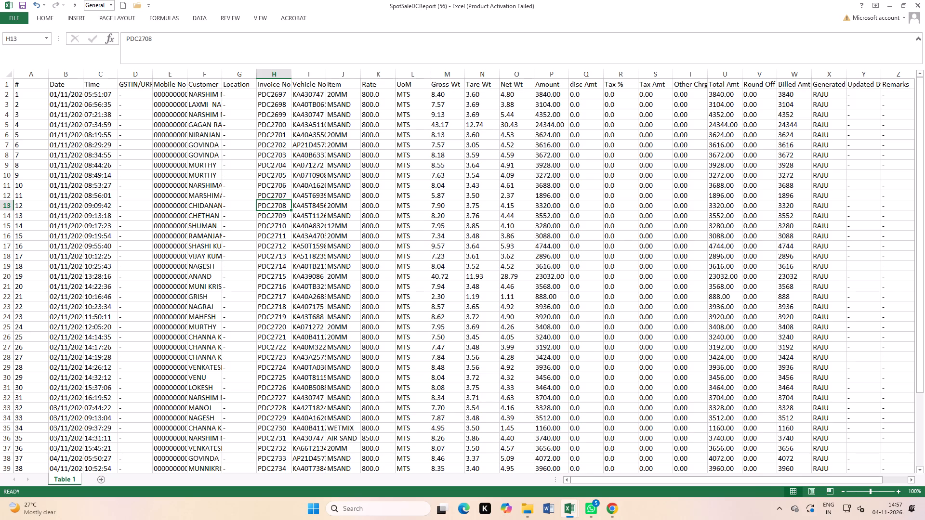
pyautogui.moveTo(278, 95); pyautogui.dragTo(308, 468)
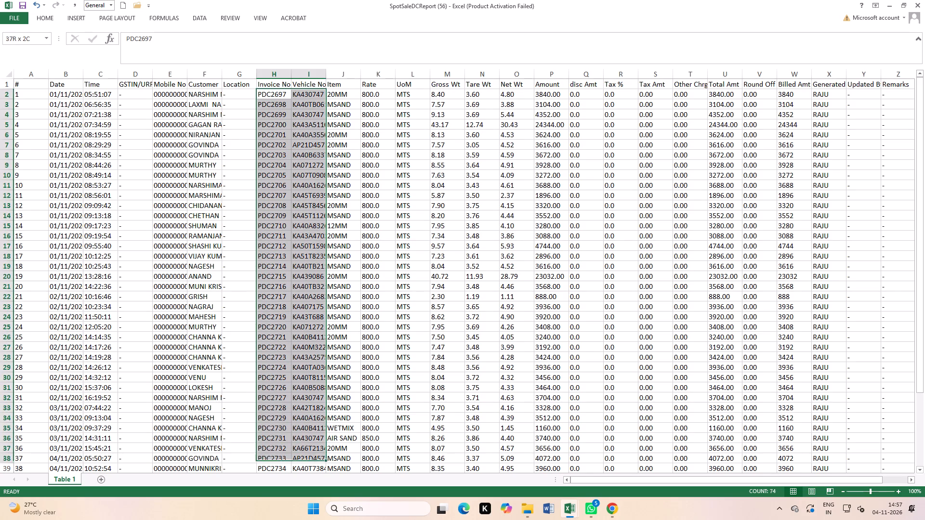
pyautogui.moveTo(308, 468); pyautogui.dragTo(316, 442)
pyautogui.click(316, 442)
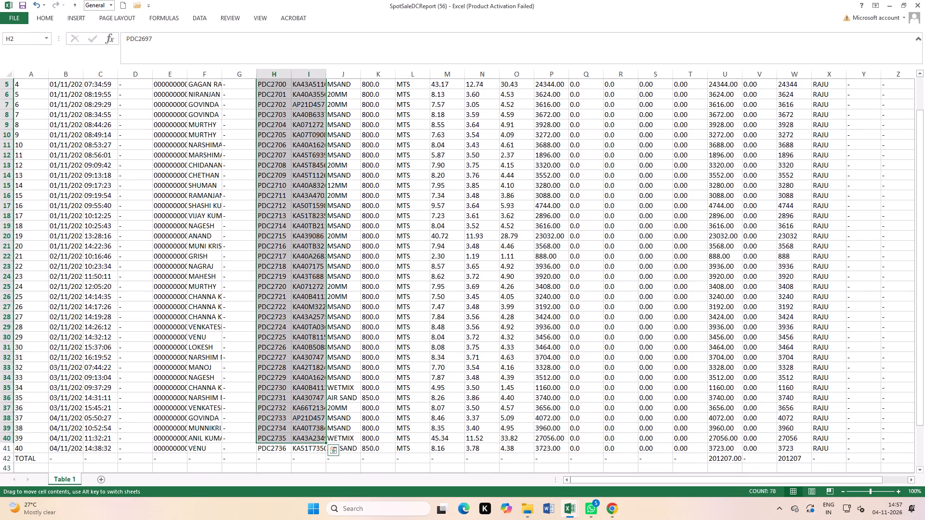
pyautogui.click(317, 446)
pyautogui.moveTo(277, 447); pyautogui.dragTo(302, 447)
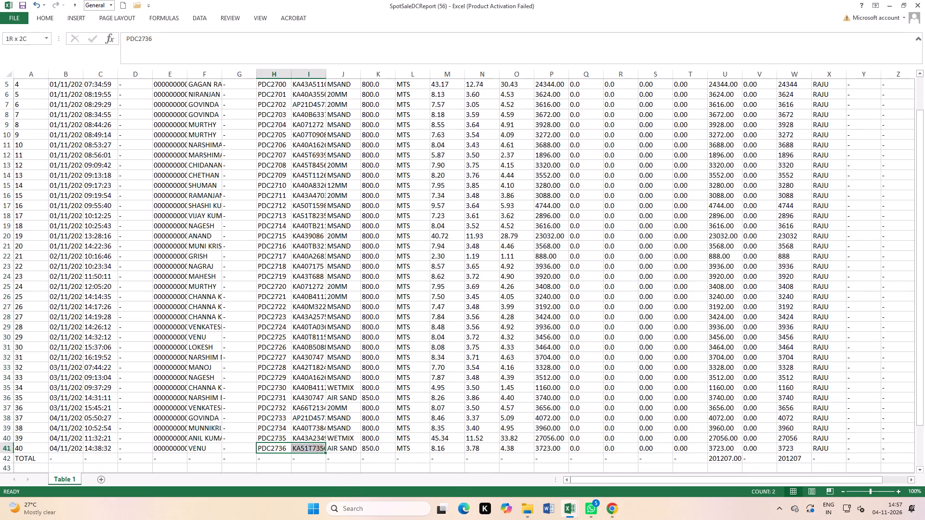
pyautogui.moveTo(302, 447); pyautogui.dragTo(330, 43)
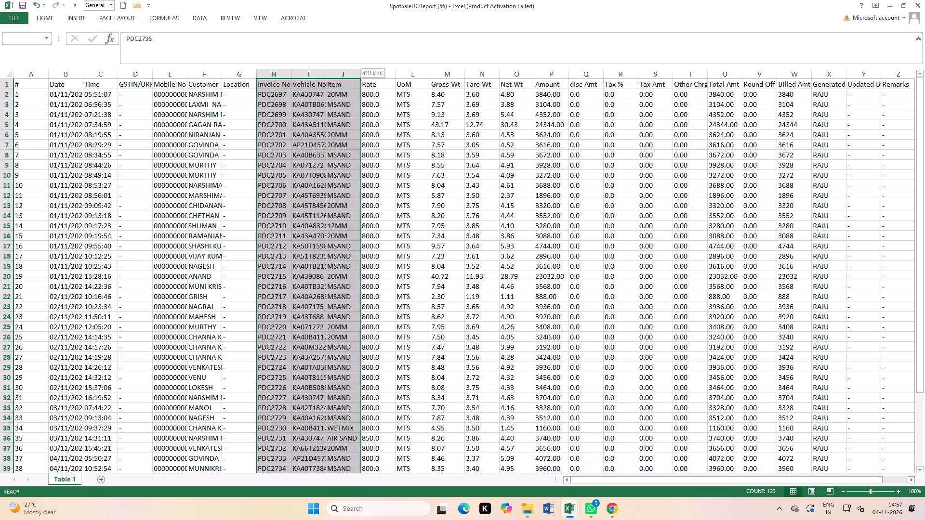
pyautogui.moveTo(330, 43); pyautogui.dragTo(314, 92)
pyautogui.scroll(-7, 352, 344)
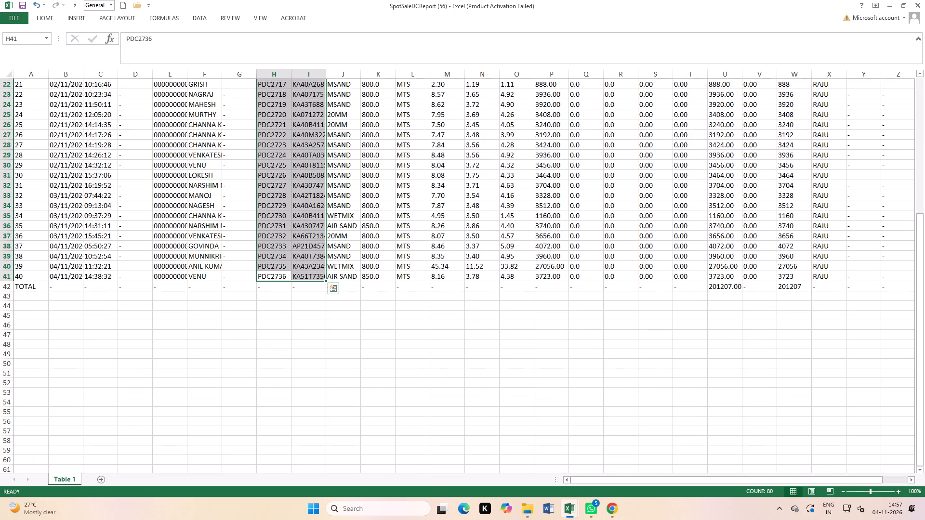
pyautogui.hotkey('ctrl', 'c')
pyautogui.scroll(12, 178, 222)
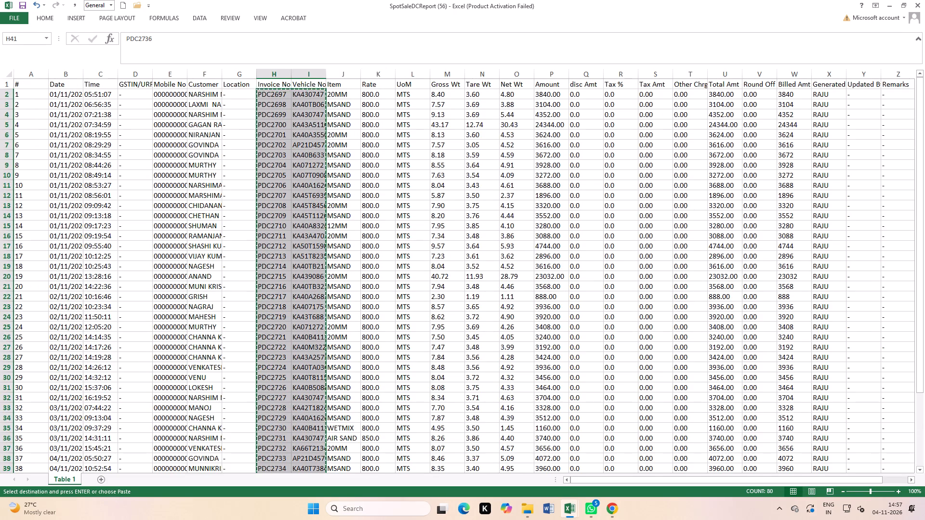
pyautogui.click(131, 92)
pyautogui.hotkey('ctrl', 'v')
# Delete the Location, Invoice No and Vehicle No columns from the report.
pyautogui.click(223, 169)
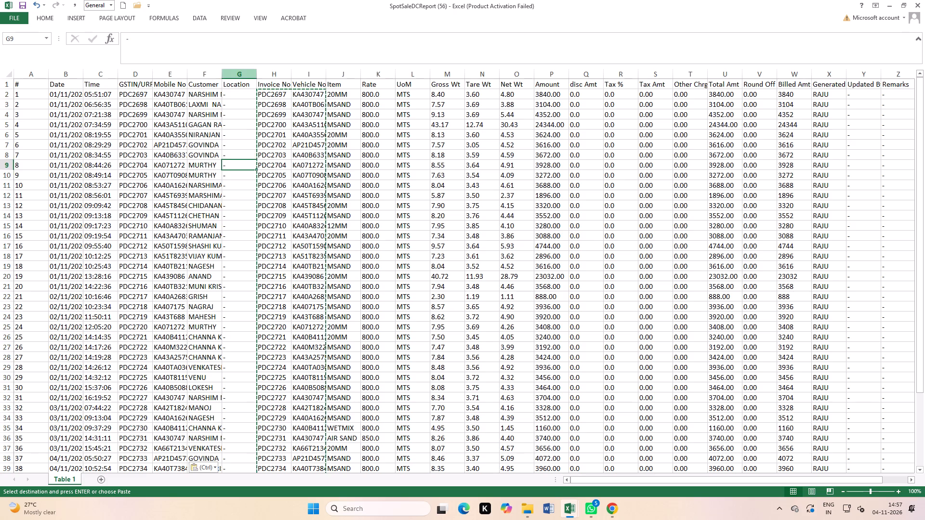
pyautogui.moveTo(244, 72); pyautogui.dragTo(315, 105)
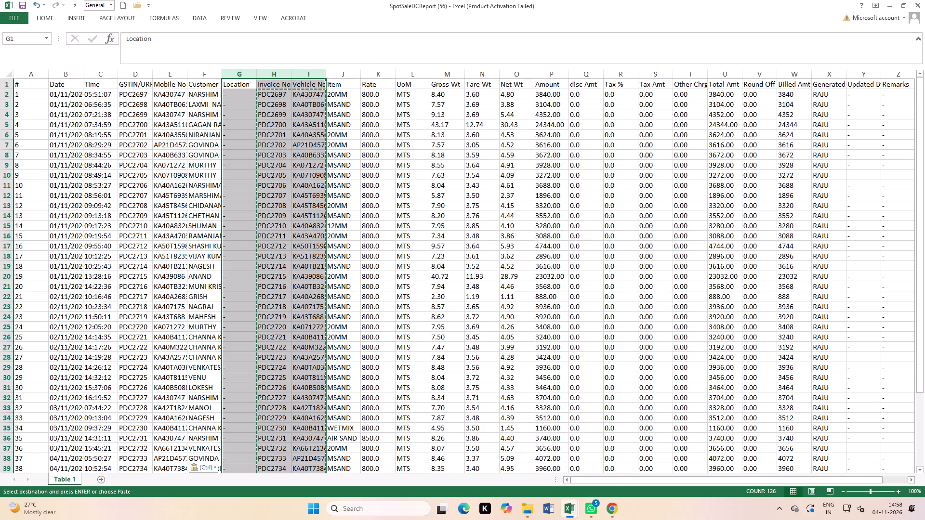
pyautogui.rightClick(293, 113)
pyautogui.click(321, 189)
pyautogui.click(493, 218)
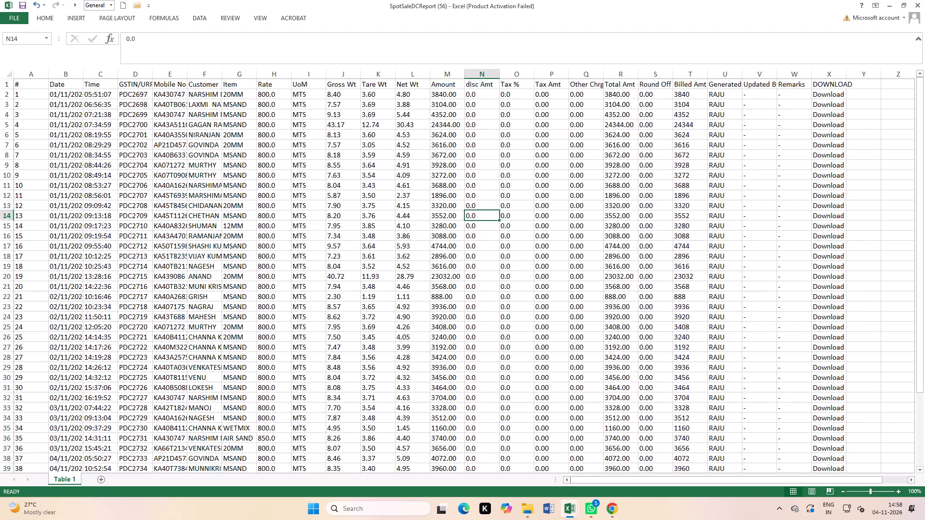
# Move the Time values of all sales rows into the UoM column, starting at I2.
pyautogui.moveTo(107, 95); pyautogui.dragTo(129, 489)
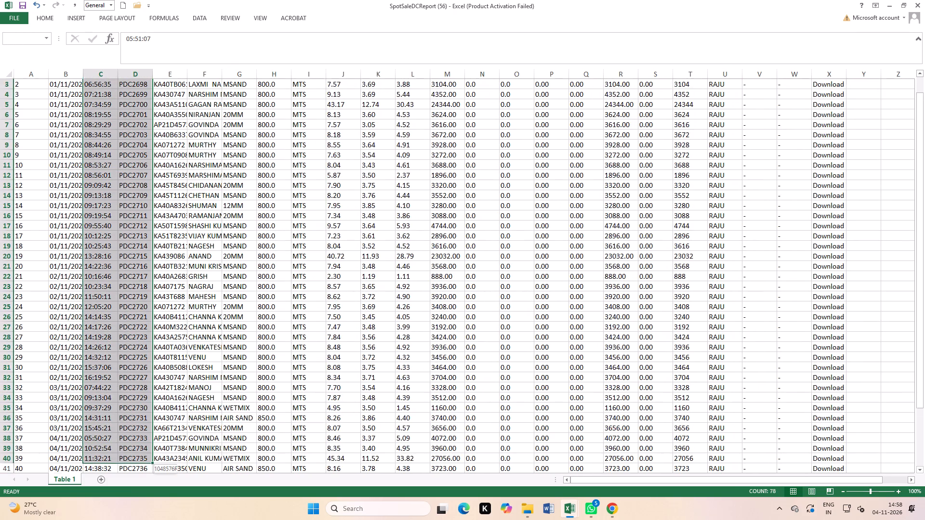
pyautogui.moveTo(129, 489); pyautogui.dragTo(115, 444)
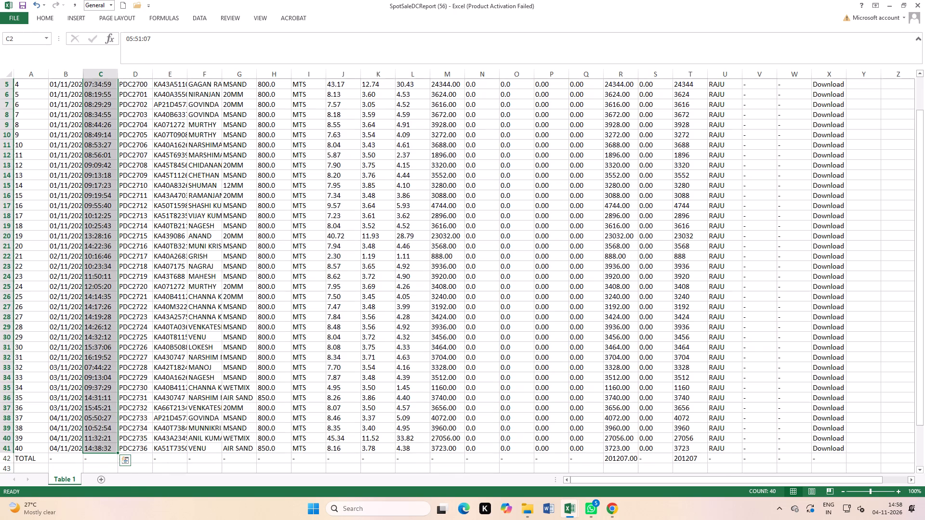
pyautogui.hotkey('ctrl', 'x')
pyautogui.click(310, 93)
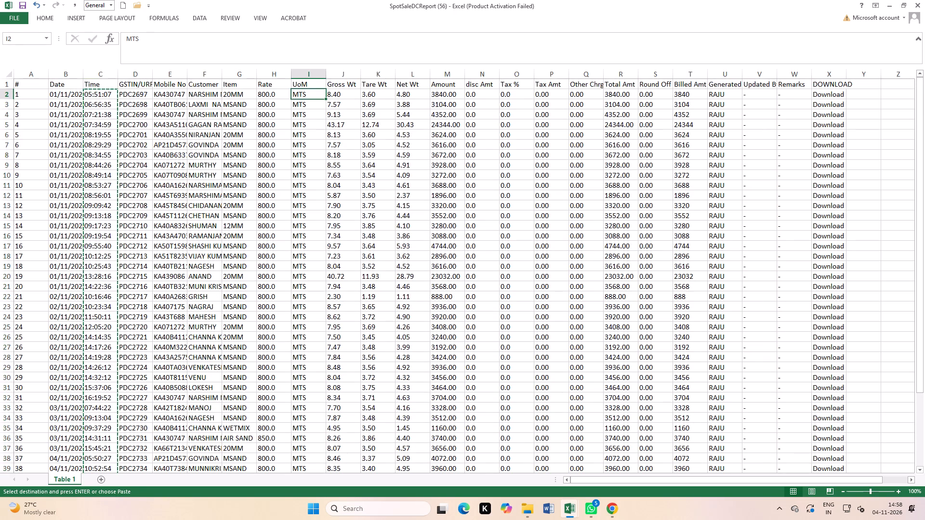
pyautogui.hotkey('ctrl', 'v')
# Move the Rate values of all sales rows into the Amount column, starting at M2.
pyautogui.moveTo(281, 92); pyautogui.dragTo(289, 403)
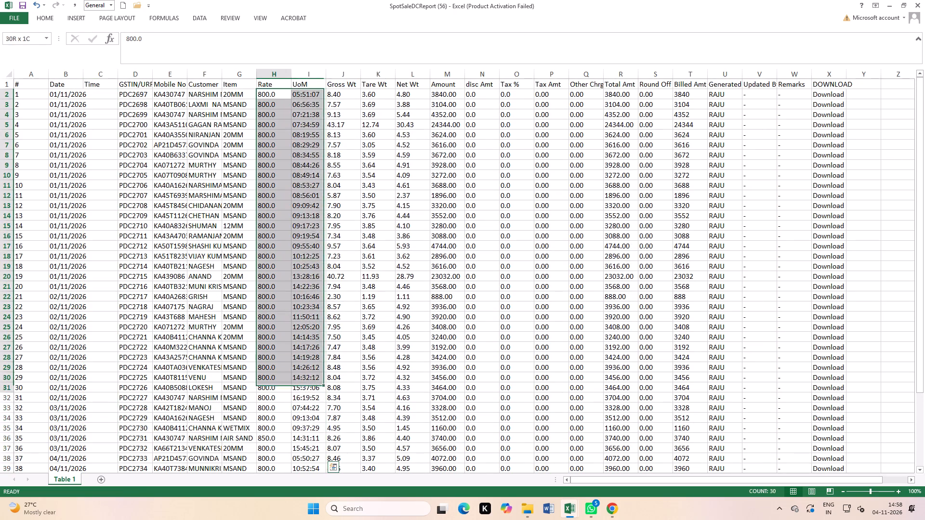
pyautogui.moveTo(289, 403); pyautogui.dragTo(279, 449)
pyautogui.hotkey('ctrl', 'x')
pyautogui.scroll(3, 378, 235)
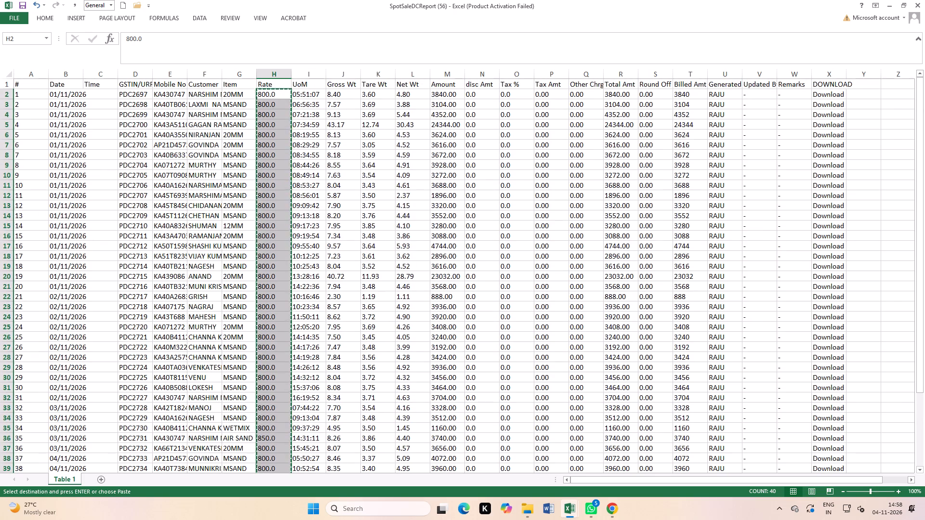
pyautogui.click(437, 96)
pyautogui.hotkey('ctrl', 'v')
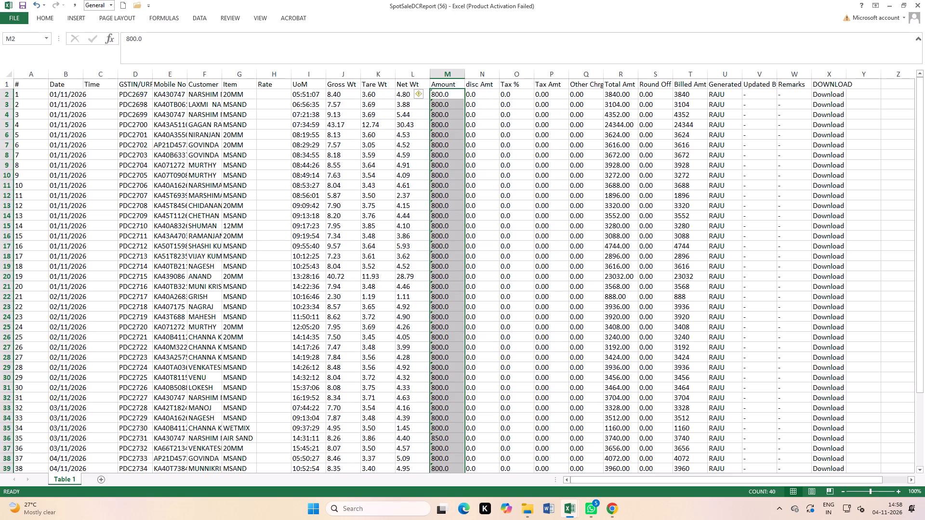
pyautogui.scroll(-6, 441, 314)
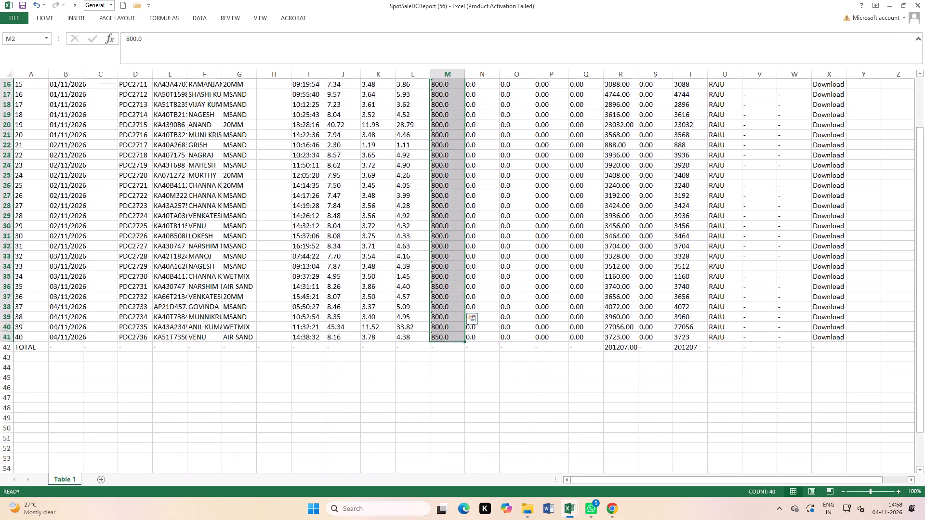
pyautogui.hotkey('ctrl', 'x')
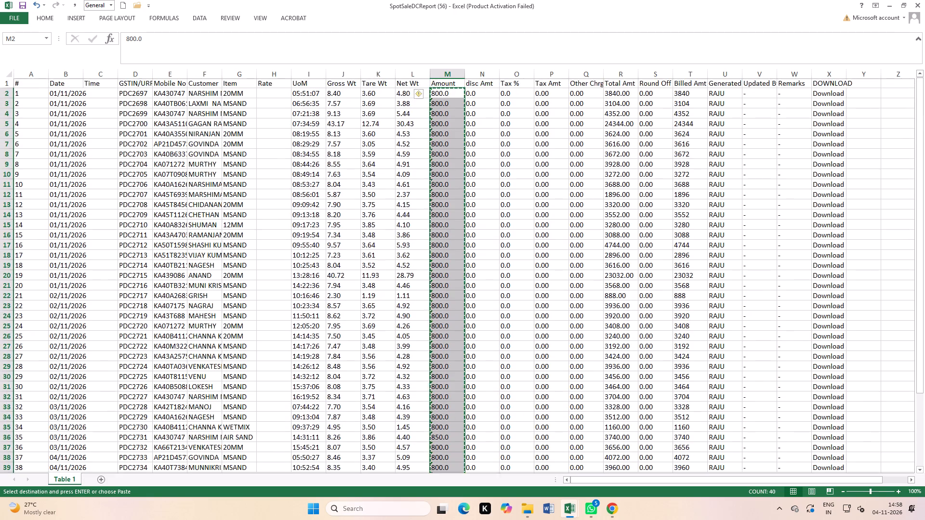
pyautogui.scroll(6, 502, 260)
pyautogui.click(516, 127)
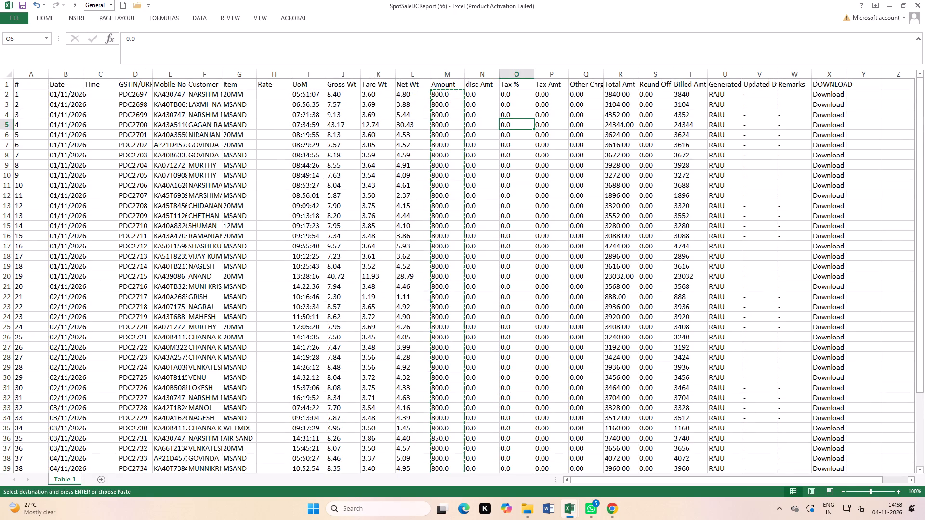
# Delete the emptied Rate and Time columns from the report.
pyautogui.click(282, 76)
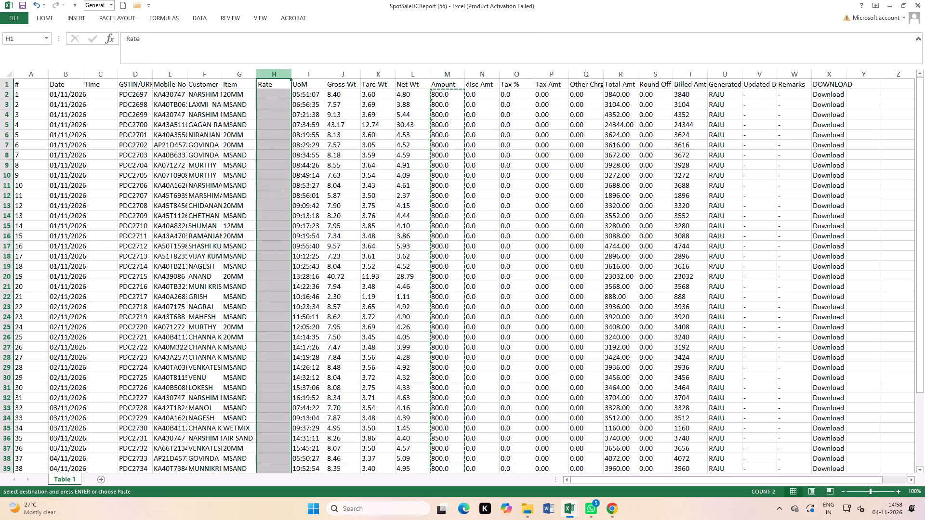
pyautogui.rightClick(274, 104)
pyautogui.click(291, 180)
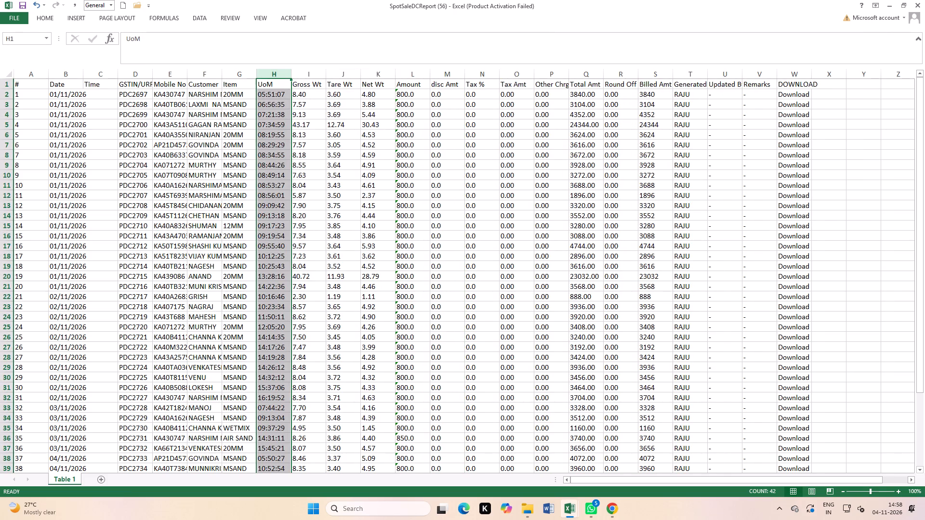
pyautogui.click(103, 73)
pyautogui.rightClick(98, 106)
pyautogui.click(115, 184)
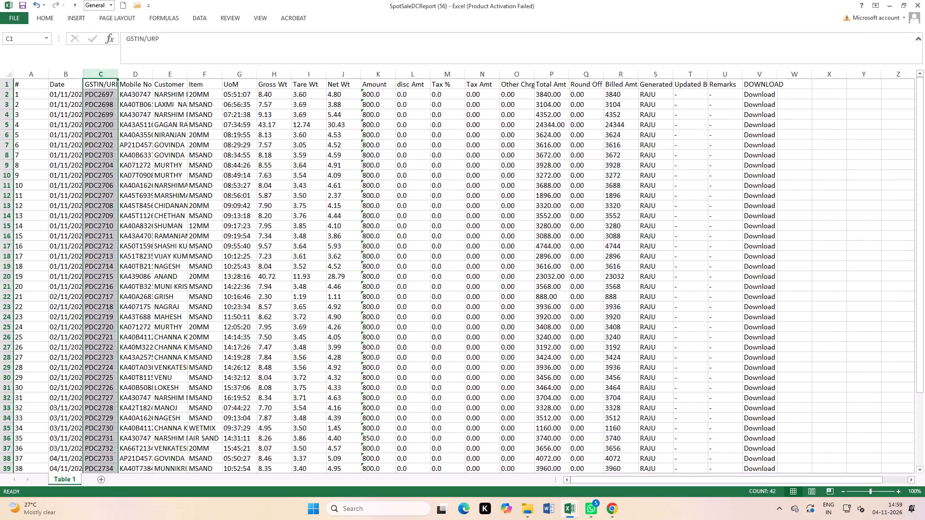
pyautogui.click(299, 201)
# Centre-align the 40 sales rows from the Date column through the Amount column and apply all borders to them.
pyautogui.moveTo(66, 94); pyautogui.dragTo(286, 404)
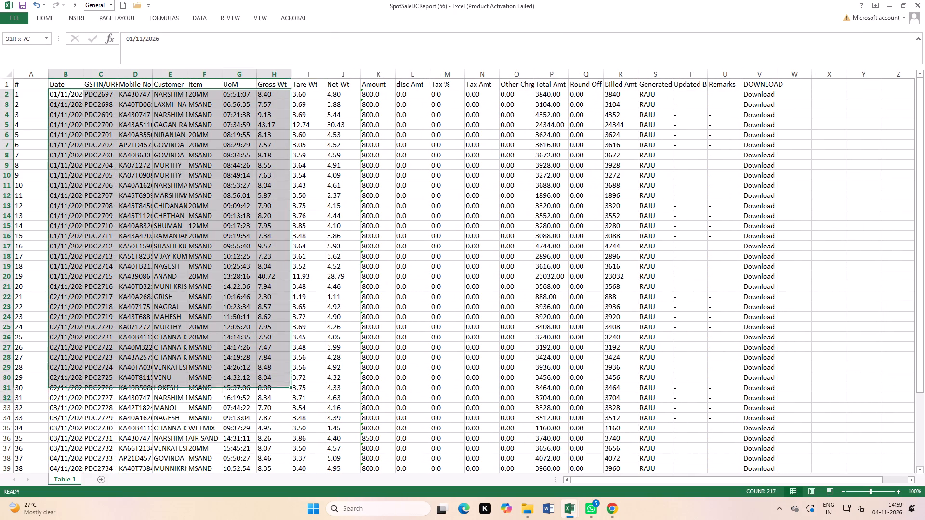
pyautogui.moveTo(286, 404); pyautogui.dragTo(370, 453)
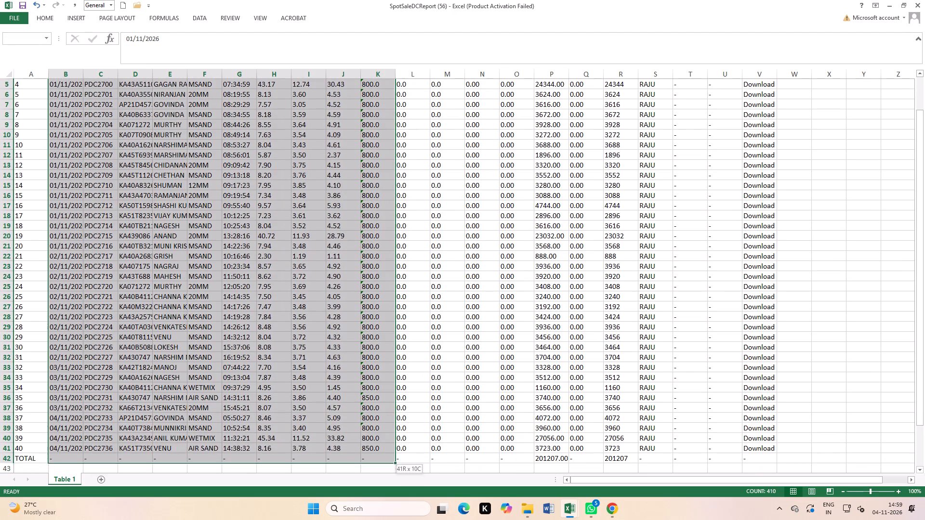
pyautogui.moveTo(370, 453); pyautogui.dragTo(371, 449)
pyautogui.click(40, 17)
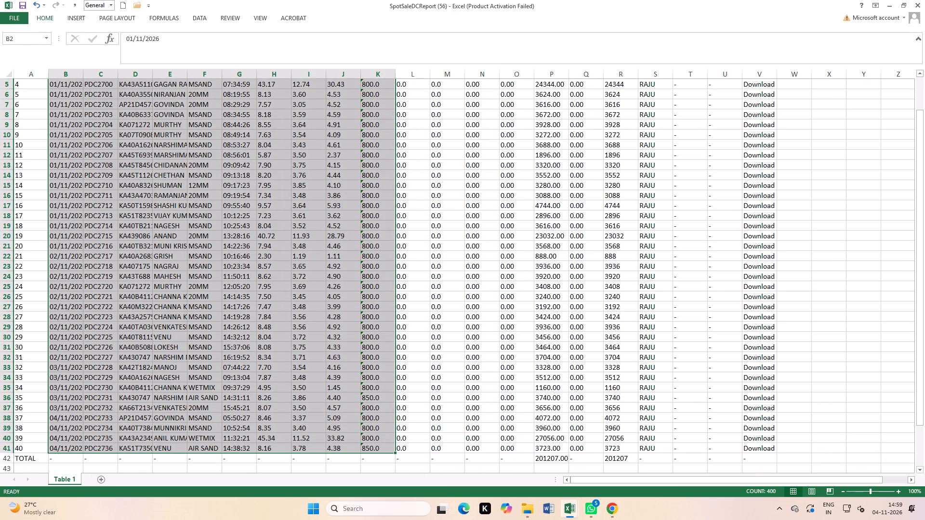
pyautogui.click(197, 49)
pyautogui.click(195, 34)
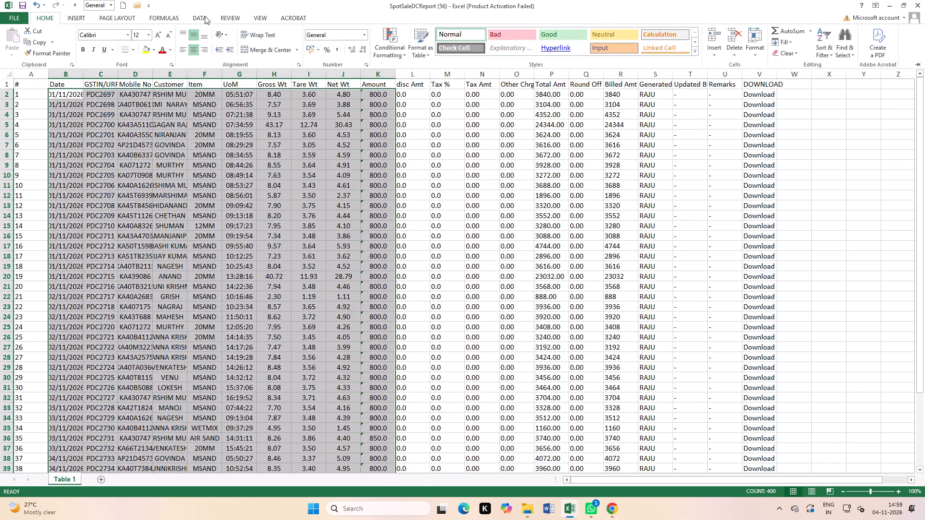
pyautogui.click(132, 46)
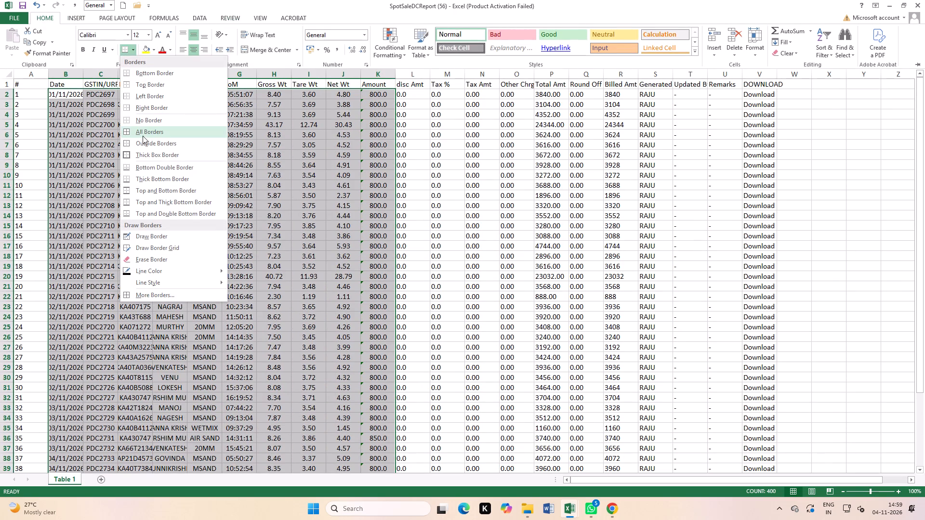
pyautogui.click(143, 130)
pyautogui.scroll(-1, 325, 233)
pyautogui.click(266, 247)
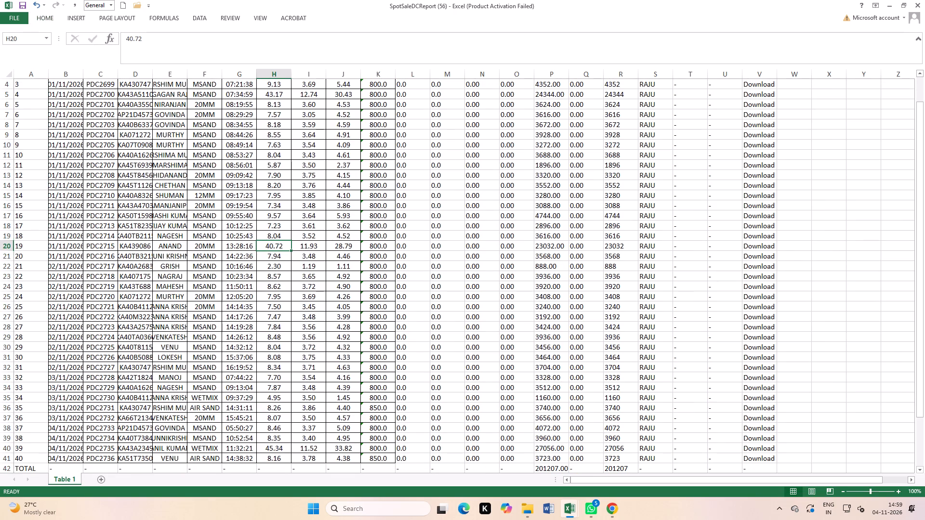
# Close the Cash Report Oct-26 workbook without saving its changes.
pyautogui.hotkey('ctrl', 'Tab')
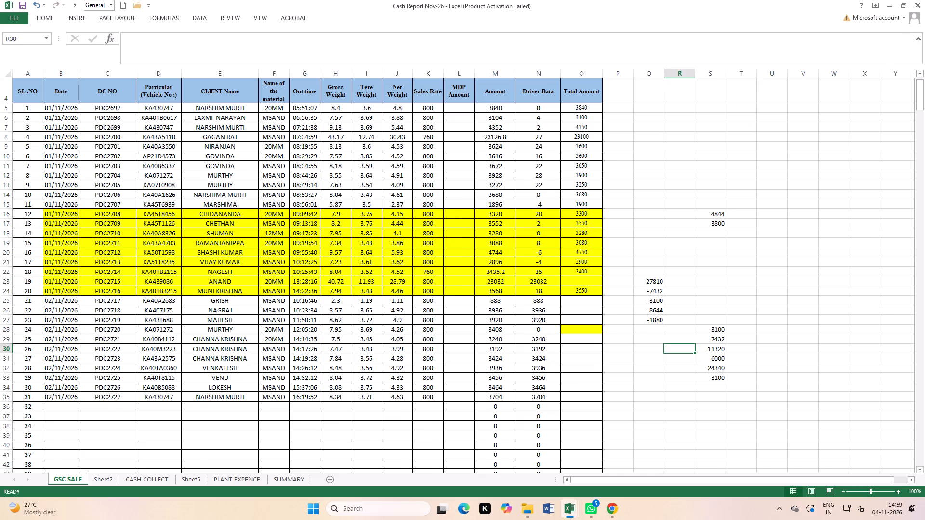
pyautogui.hotkey('ctrl', 'Tab')
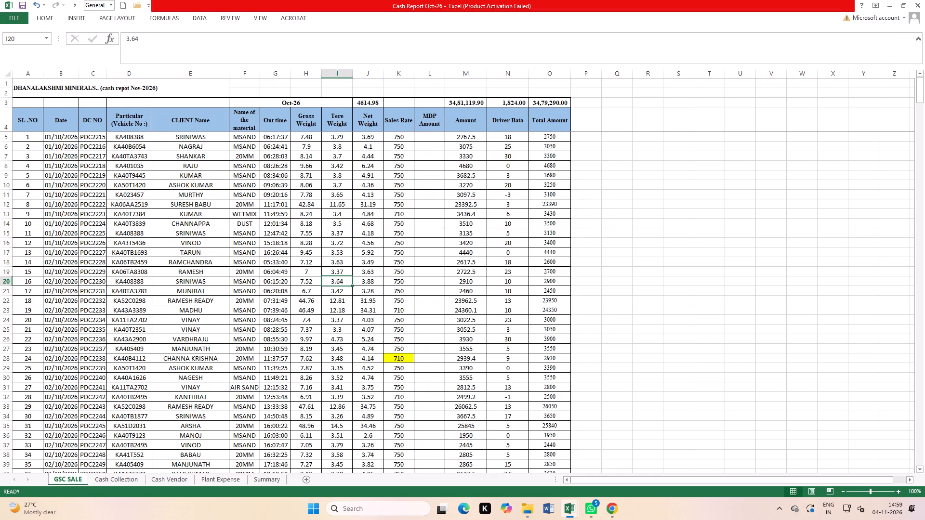
pyautogui.scroll(-16, 325, 303)
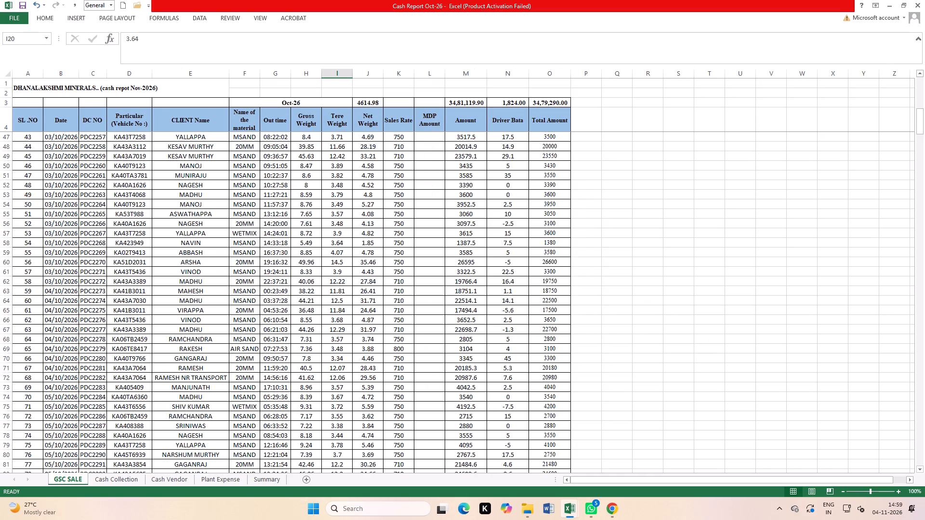
pyautogui.scroll(-4, 335, 301)
pyautogui.click(924, 0)
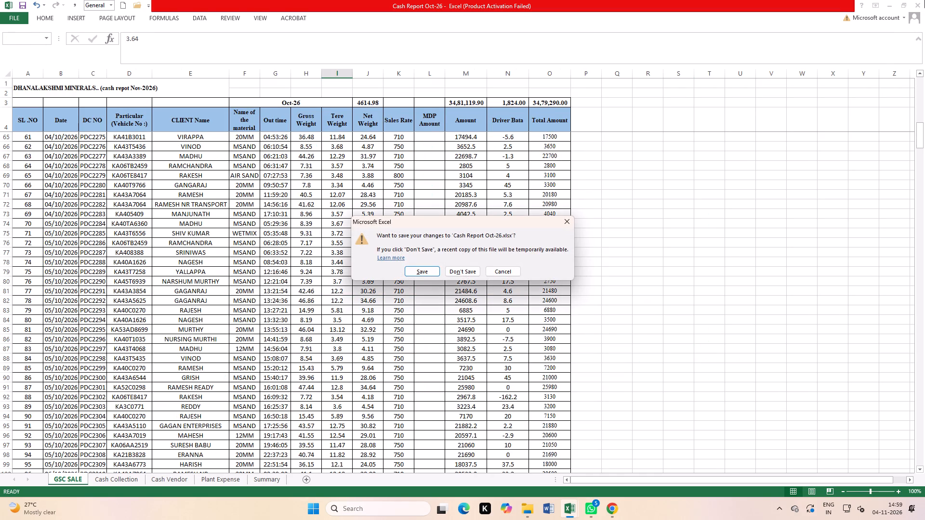
pyautogui.click(461, 271)
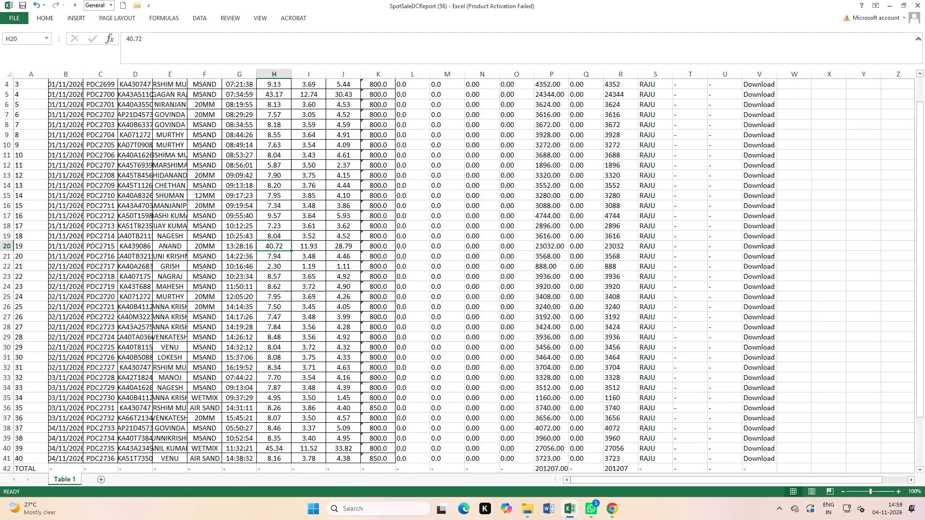
# Autofit the widths of columns D, C and B in the spot sales report.
pyautogui.scroll(-1, 341, 316)
pyautogui.doubleClick(152, 72)
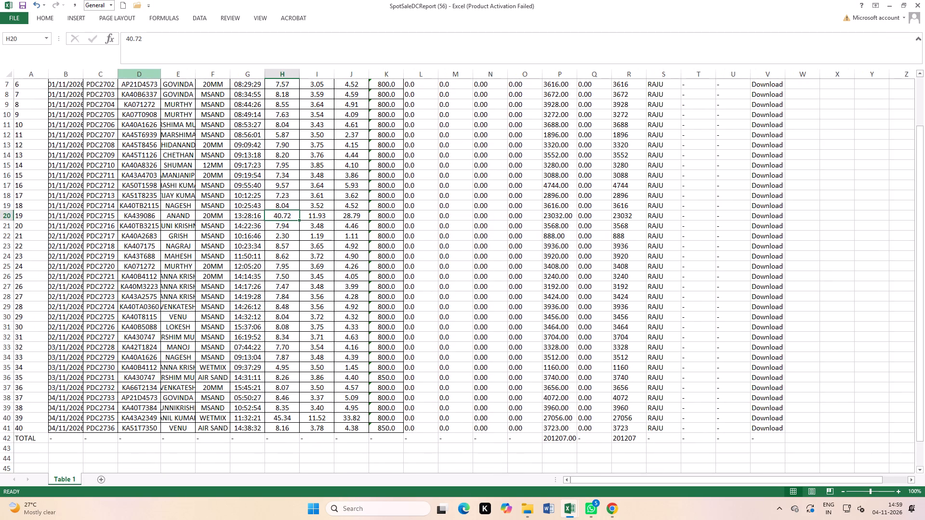
pyautogui.doubleClick(120, 75)
pyautogui.doubleClick(83, 73)
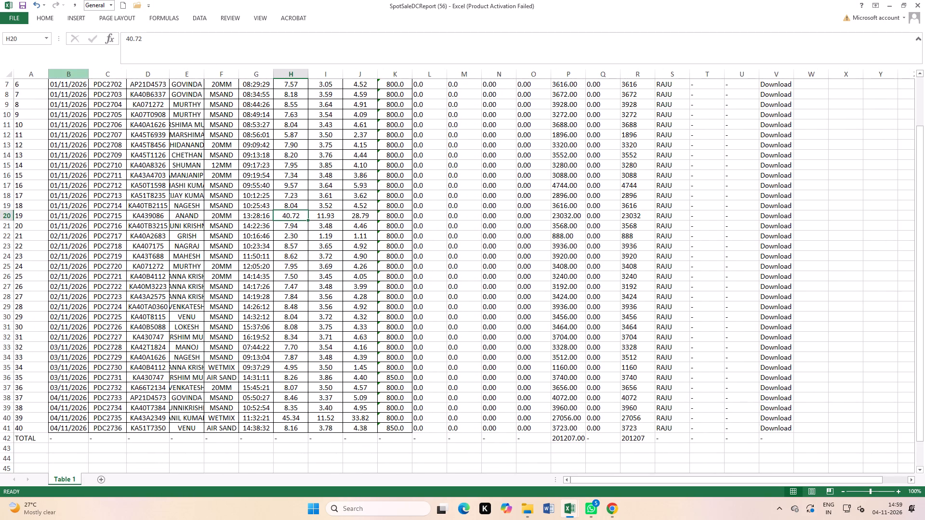
# Delete rows 1 to 31 of the spot sales report, leaving the sales rows from serial number 31 onward.
pyautogui.scroll(10, 189, 306)
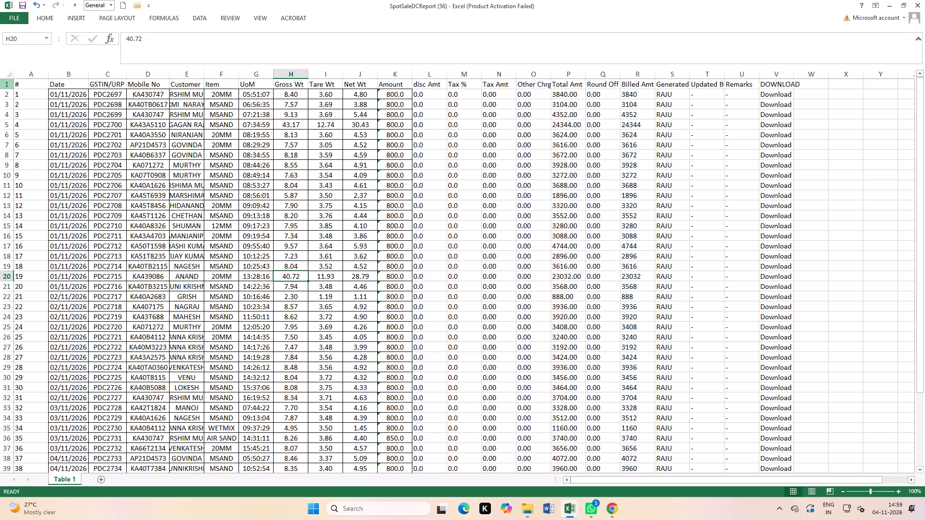
pyautogui.moveTo(0, 82); pyautogui.dragTo(46, 348)
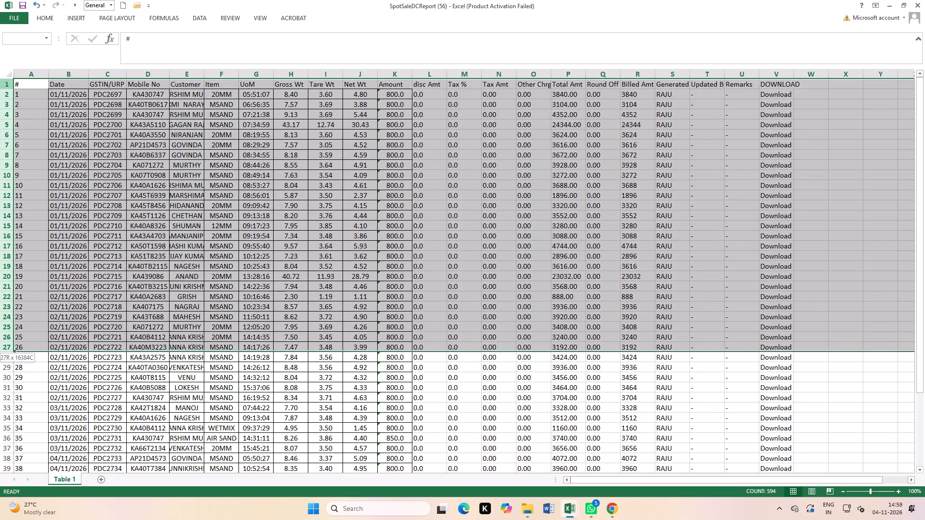
pyautogui.moveTo(46, 348); pyautogui.dragTo(50, 387)
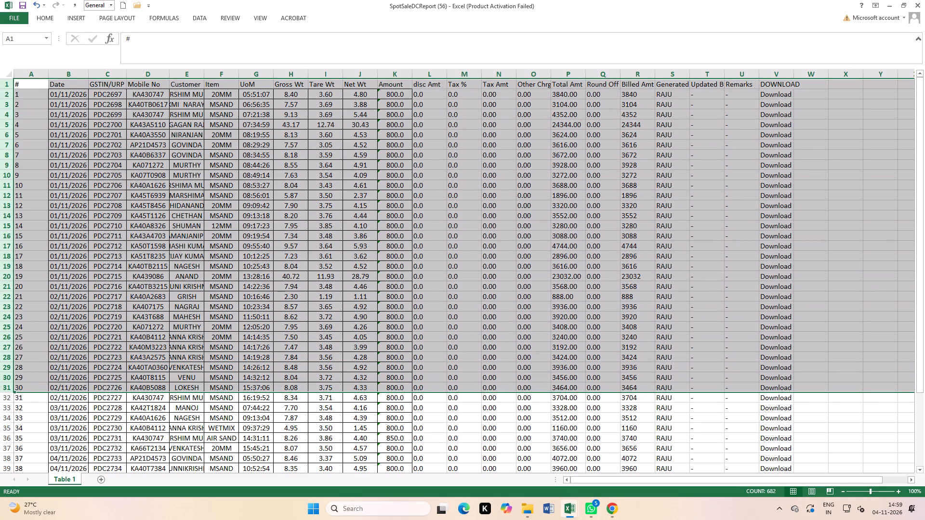
pyautogui.rightClick(147, 243)
pyautogui.click(166, 323)
pyautogui.click(285, 260)
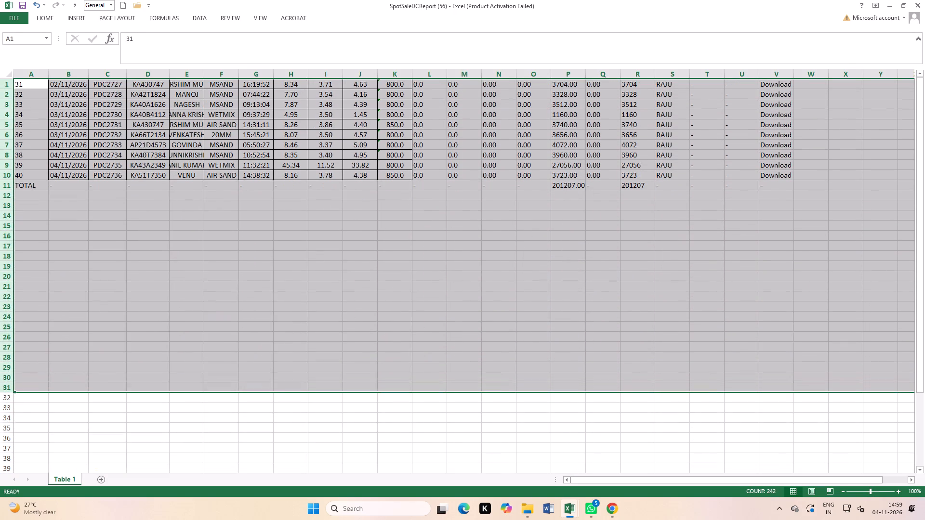
# Copy the report's sales rows 31 to 40, Date through Amount columns, into Cash Report Nov-26's GSC SALE sheet starting at B36.
pyautogui.moveTo(67, 81); pyautogui.dragTo(381, 167)
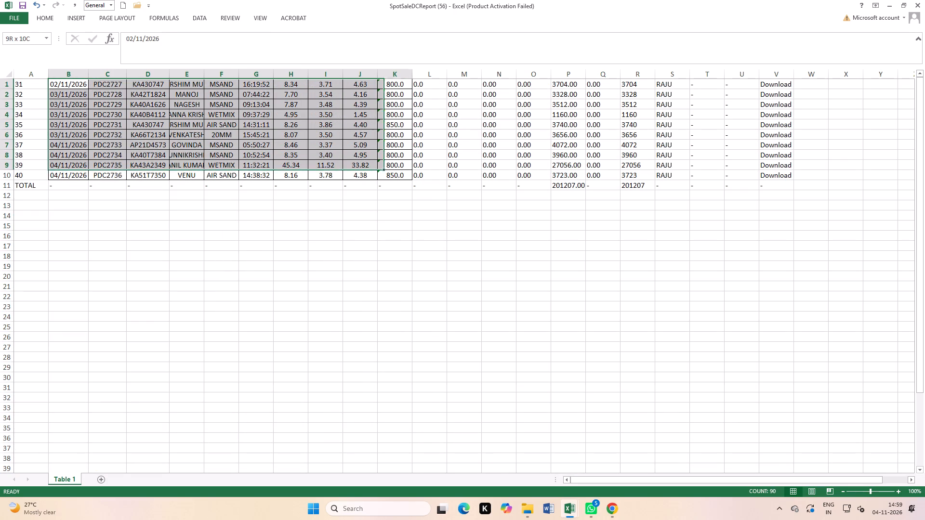
pyautogui.moveTo(381, 167); pyautogui.dragTo(388, 173)
pyautogui.hotkey('ctrl', 'c')
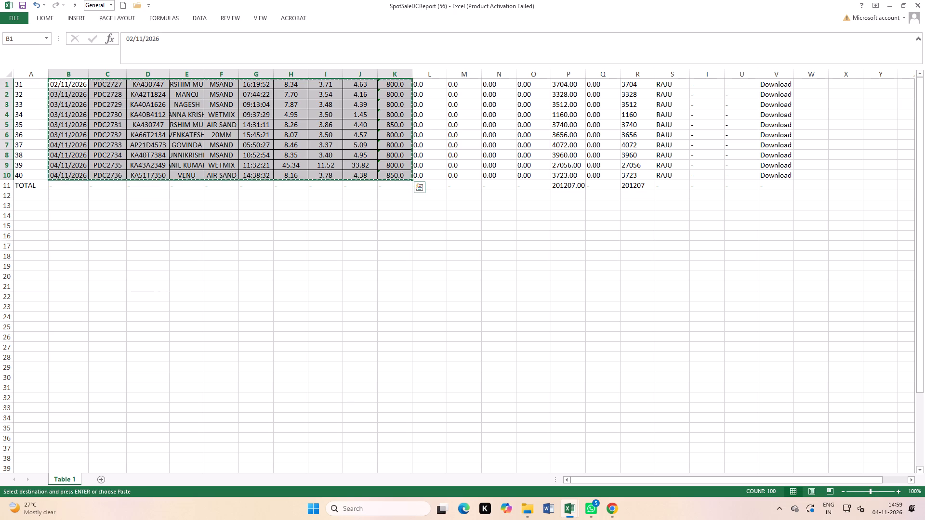
pyautogui.hotkey('ctrl', 'Tab')
pyautogui.scroll(-4, 244, 298)
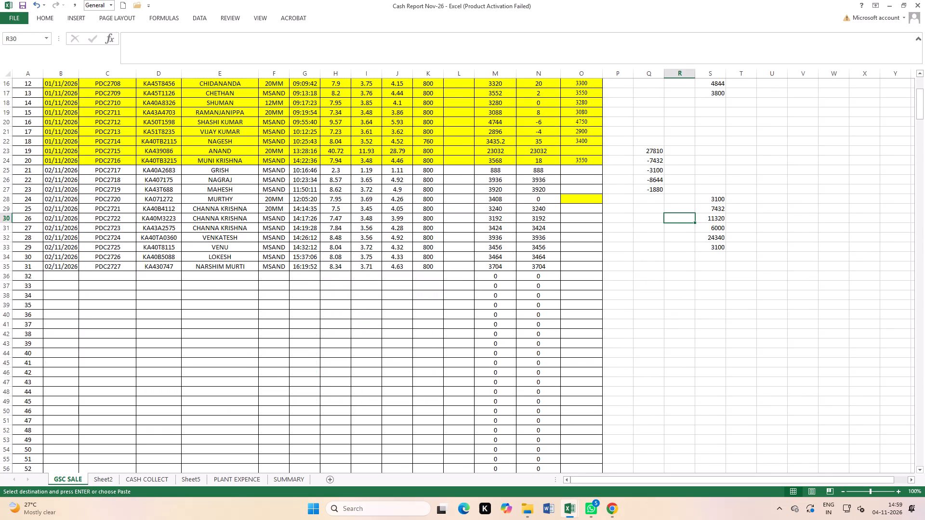
pyautogui.click(63, 278)
pyautogui.hotkey('ctrl', 'v')
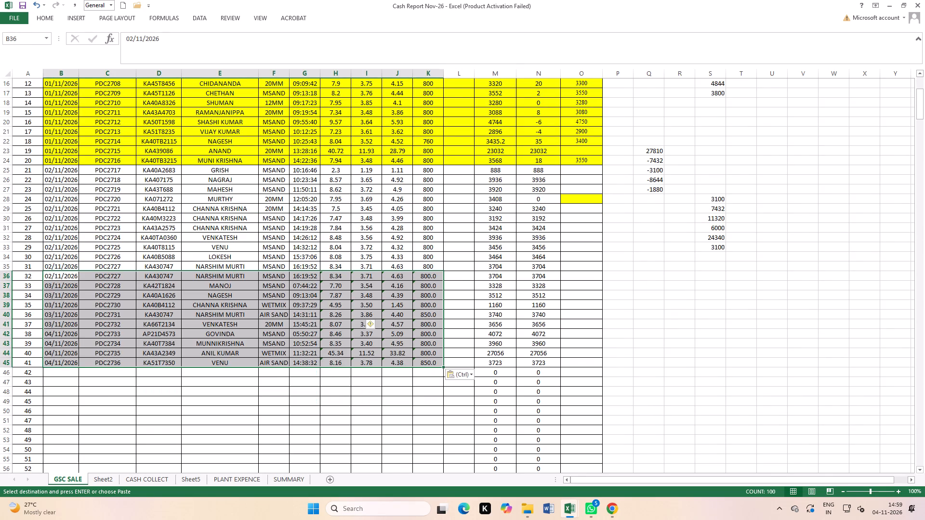
# Convert the text values in the pasted weight and Sales Rate cells H36:K45 to numbers.
pyautogui.click(388, 328)
pyautogui.moveTo(331, 276); pyautogui.dragTo(424, 354)
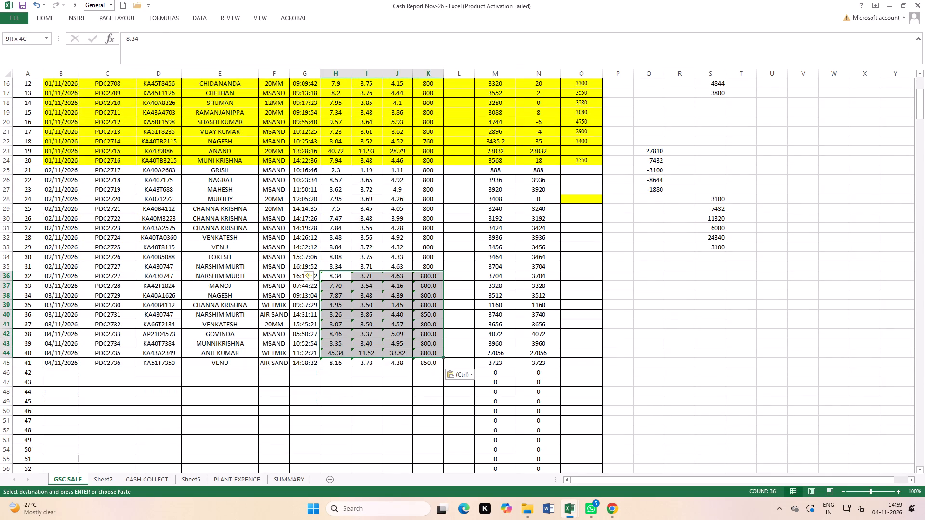
pyautogui.moveTo(424, 354); pyautogui.dragTo(426, 358)
pyautogui.click(313, 277)
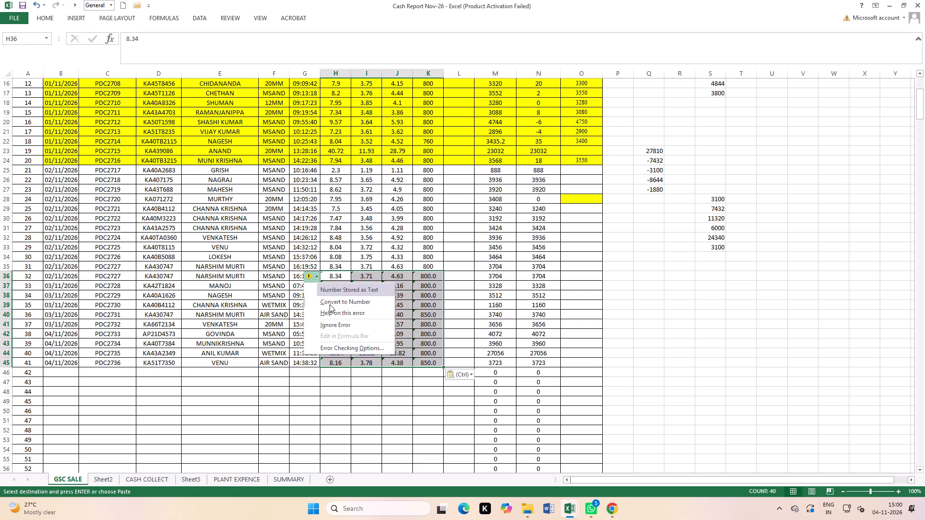
pyautogui.click(336, 304)
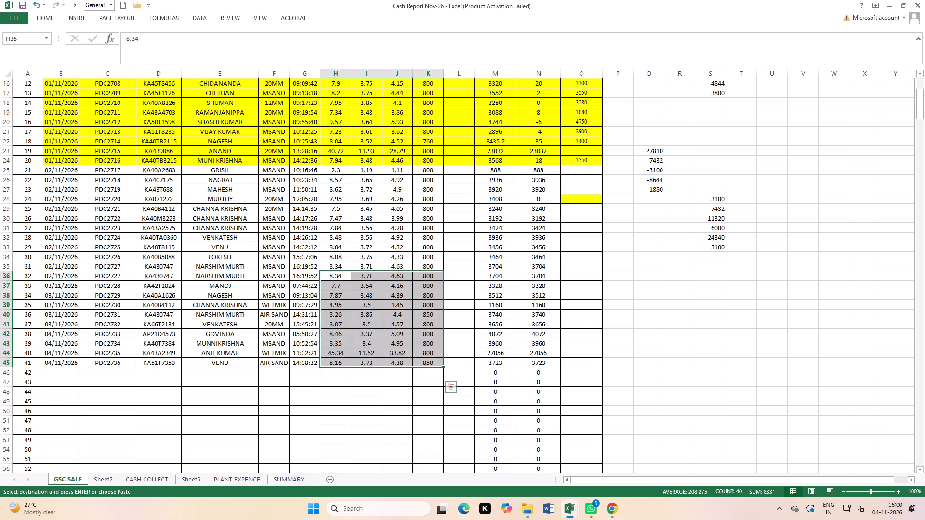
pyautogui.click(404, 393)
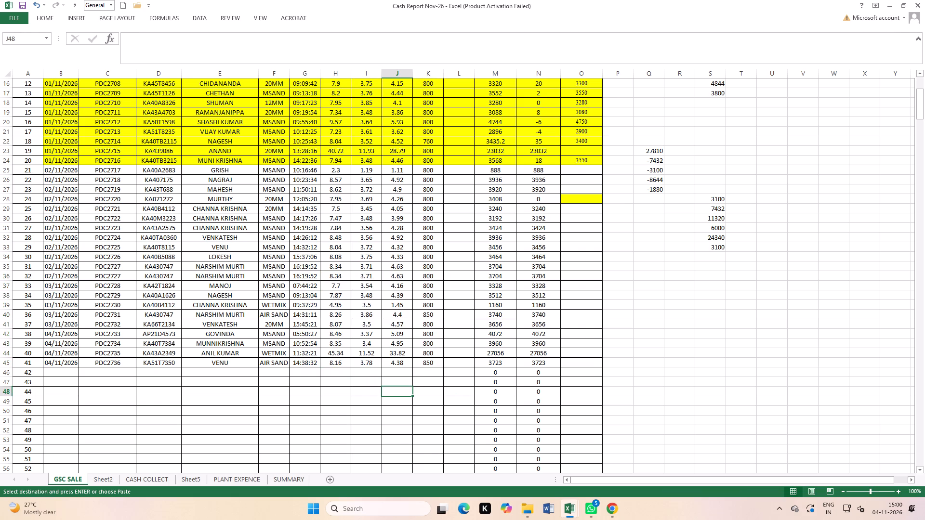
# Set the Sales Rate of DC number PDC2735 in row 44 to 760.
pyautogui.click(427, 355)
pyautogui.write('760')
pyautogui.press('Return')
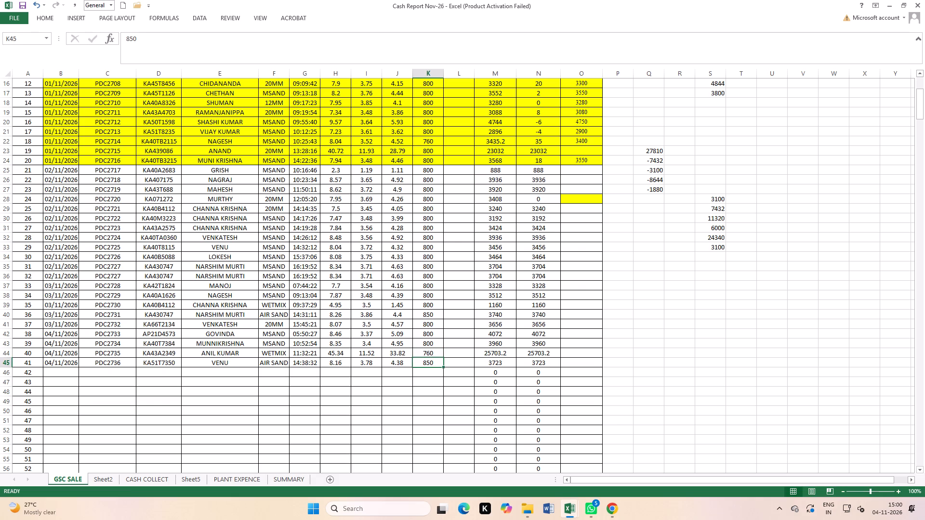
# Fill the Driver Bata formula from N27 down through the rest of the column.
pyautogui.click(583, 223)
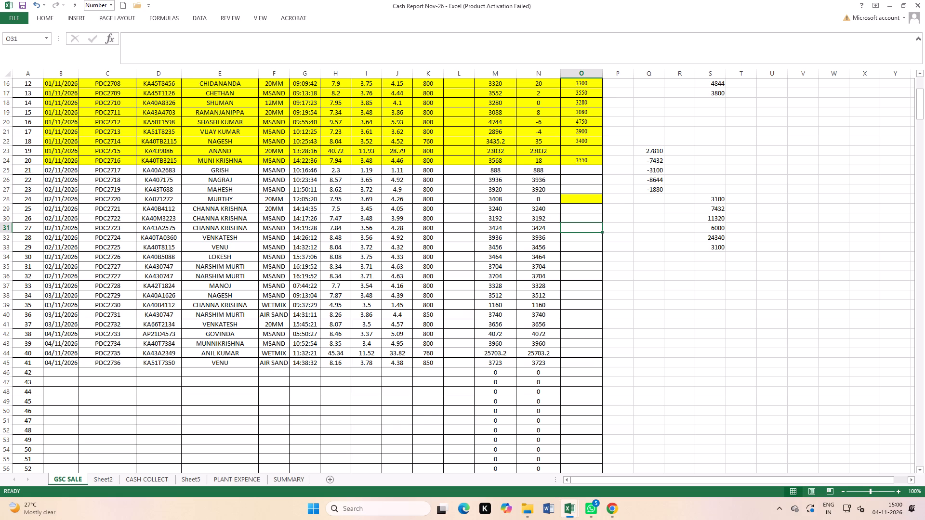
pyautogui.click(552, 189)
pyautogui.doubleClick(561, 193)
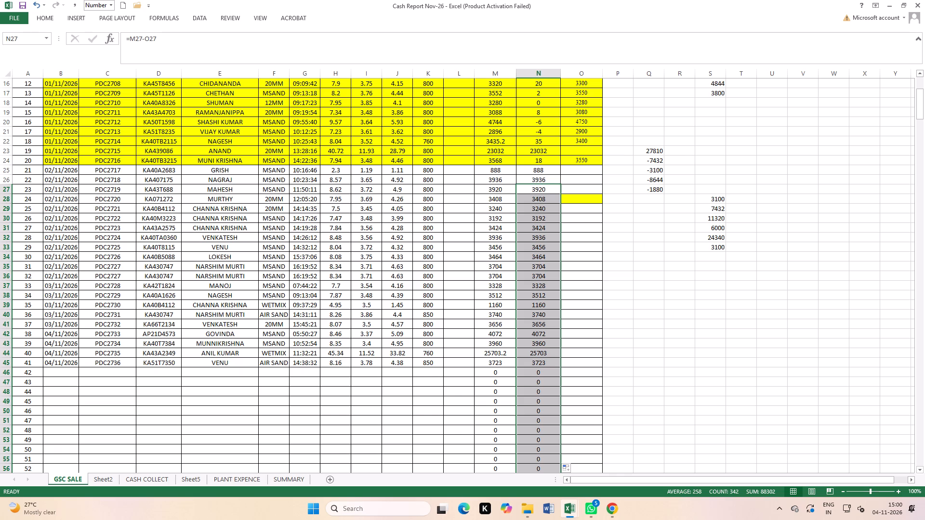
pyautogui.click(586, 254)
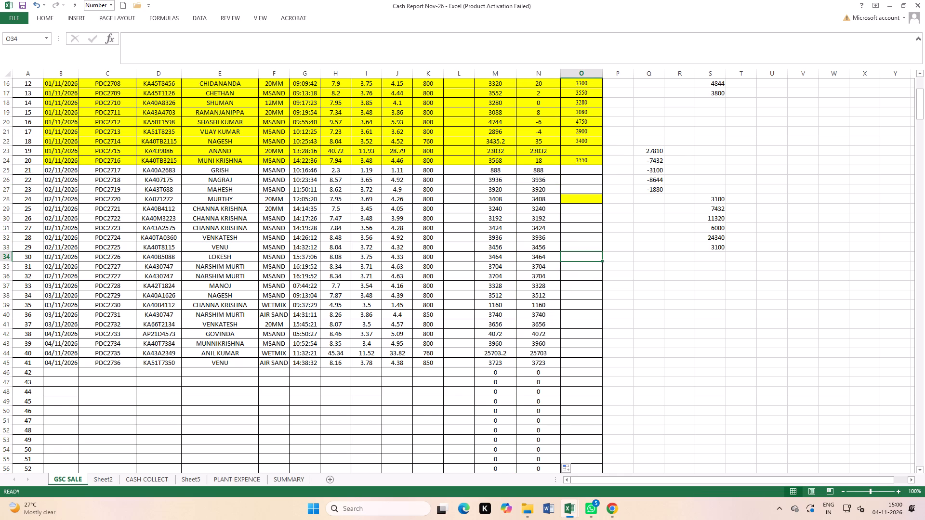
# Enter Total Amounts of 900, 3930, 3900 and 3400 for PDC2717 to PDC2720 in O25:O28.
pyautogui.click(579, 166)
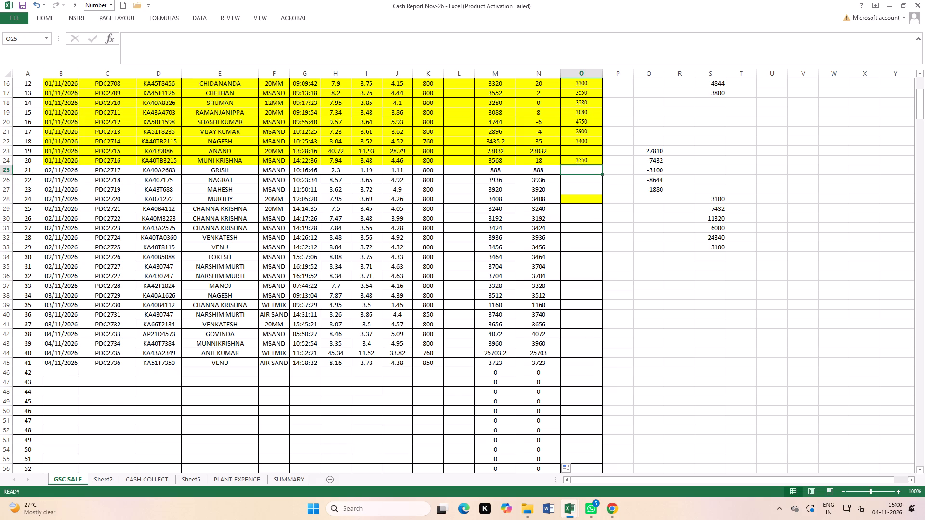
pyautogui.write('900')
pyautogui.press('Return')
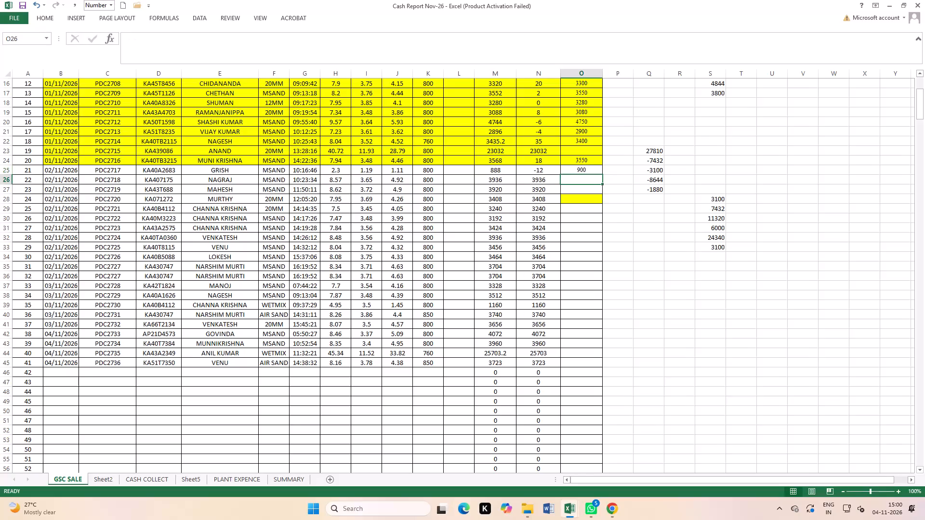
pyautogui.write('39')
pyautogui.write('30')
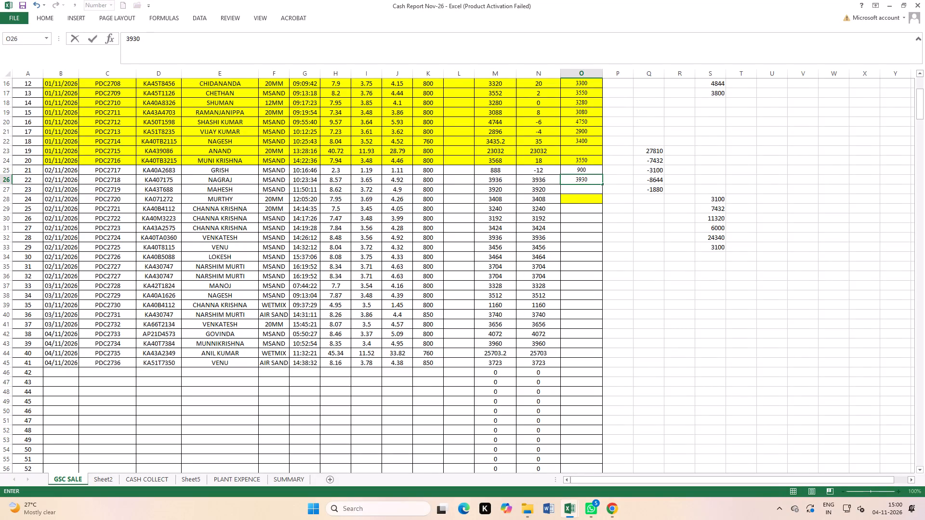
pyautogui.press('Return')
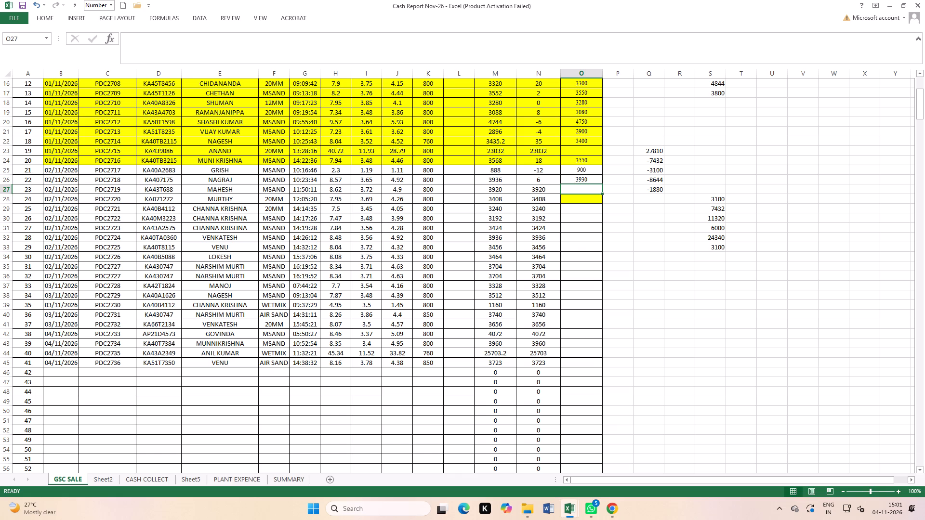
pyautogui.write('3900')
pyautogui.press('Return')
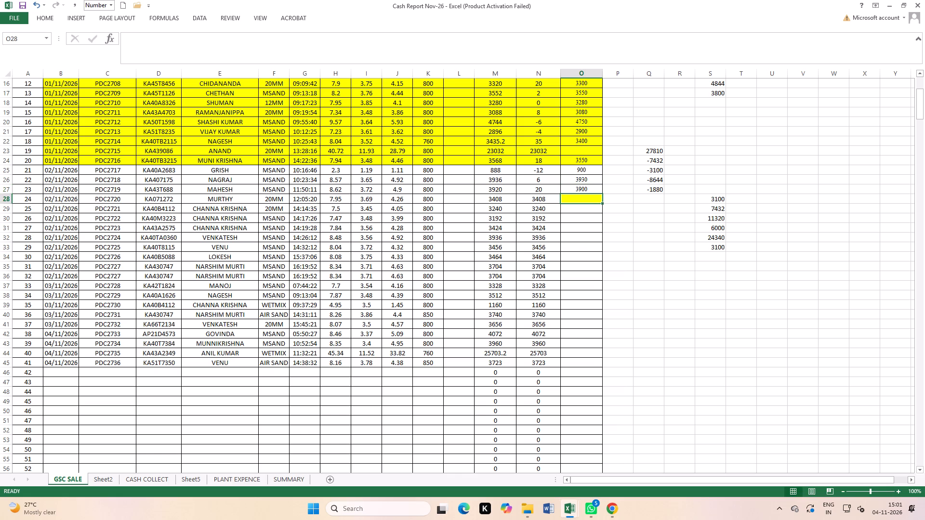
pyautogui.write('3400')
pyautogui.press('Return')
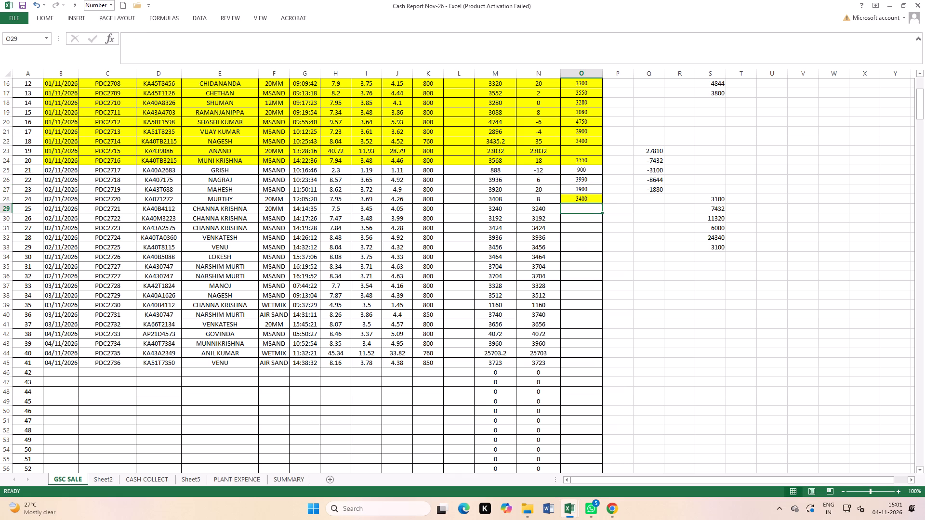
# Enter Total Amounts of 3930, 3450 and 3450 for PDC2724 to PDC2726 in O32:O34.
pyautogui.press('Return')
pyautogui.press('Return')
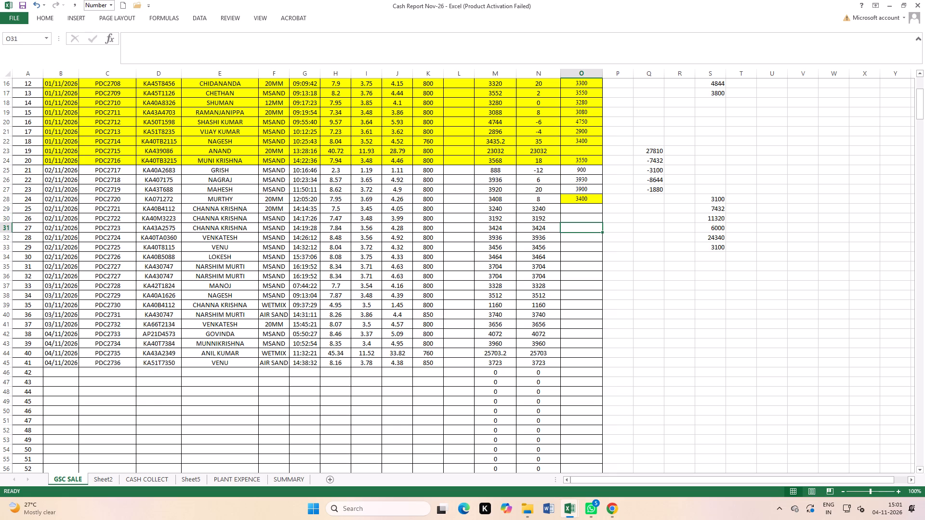
pyautogui.press('Return')
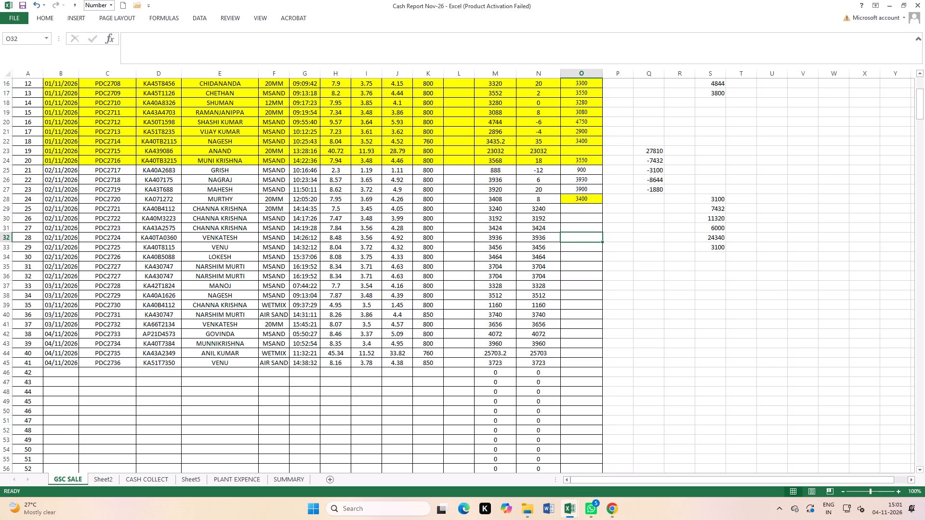
pyautogui.write('3930')
pyautogui.press('Return')
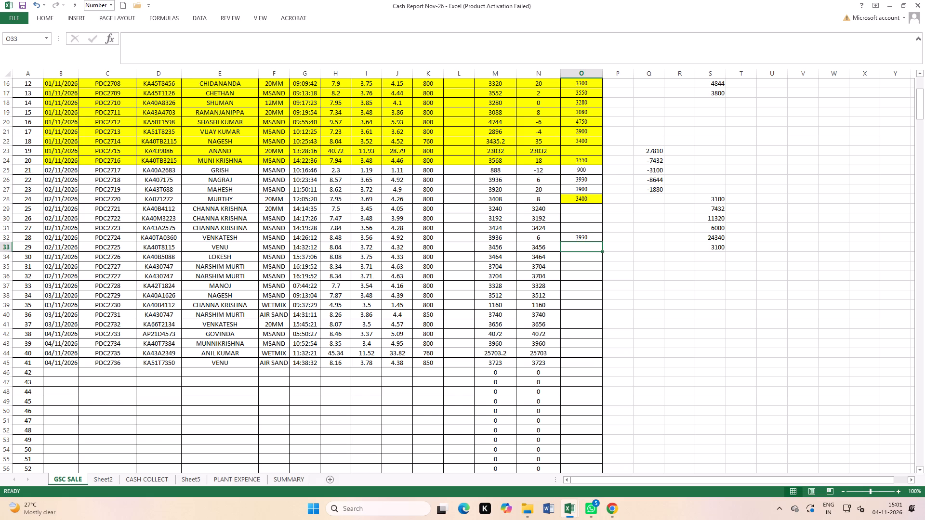
pyautogui.write('3450')
pyautogui.press('Return')
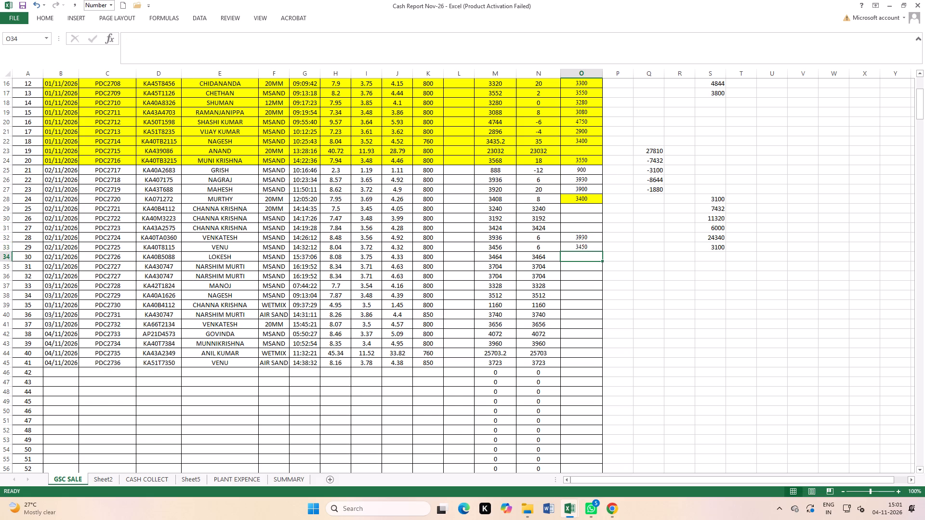
pyautogui.write('34')
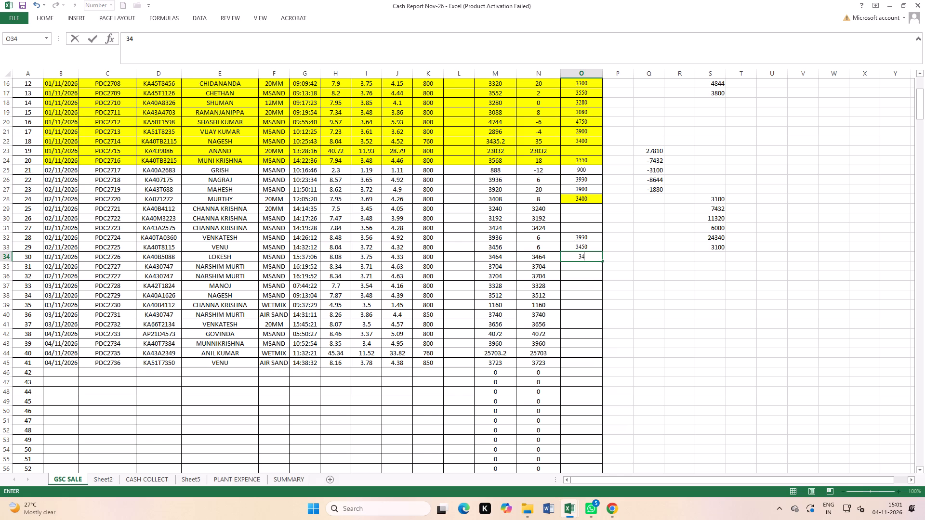
pyautogui.write('50')
pyautogui.press('Return')
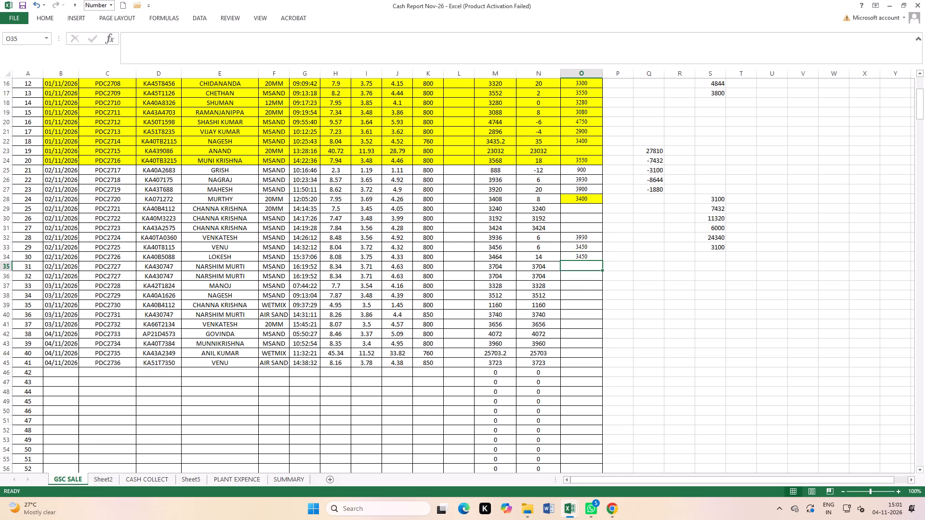
# Enter Total Amounts of 3700, 3700, 3300 and 3500 for the PDC2727 to PDC2729 rows in O35:O38.
pyautogui.write('3700')
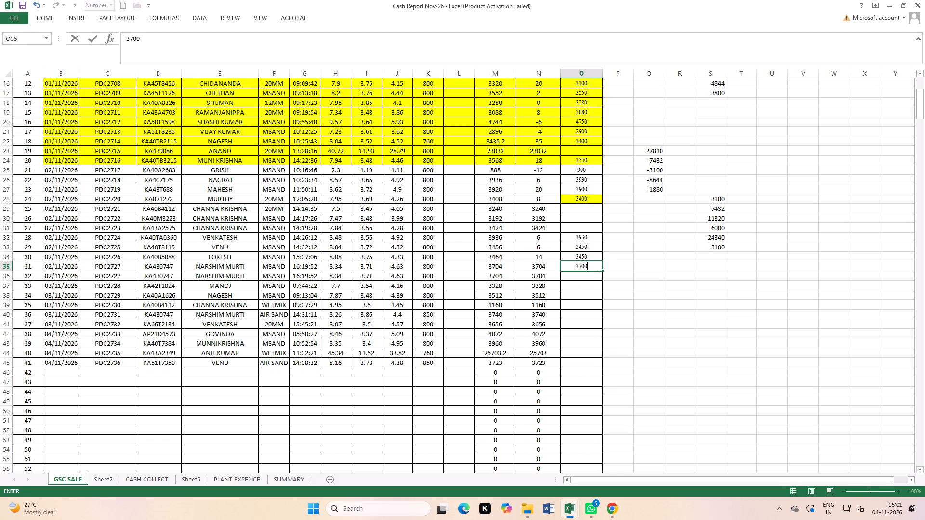
pyautogui.press('Return')
pyautogui.write('3700')
pyautogui.press('Return')
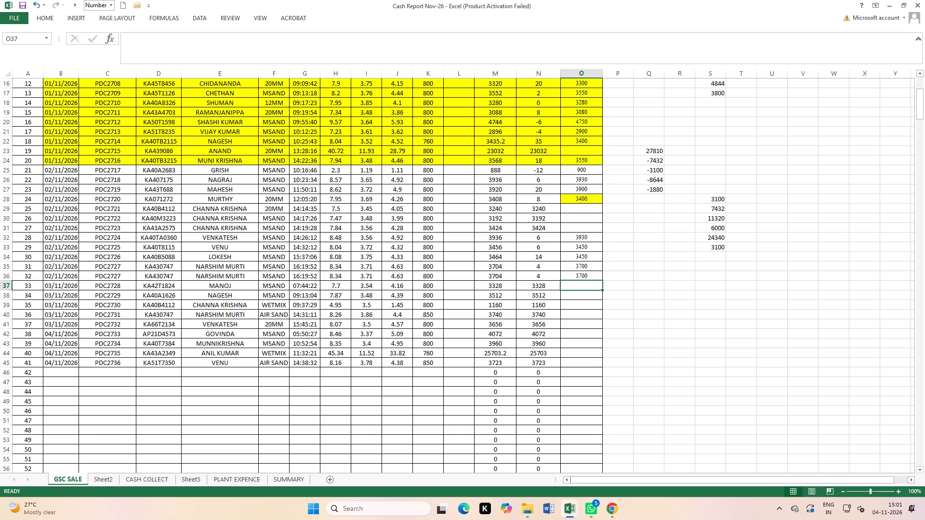
pyautogui.write('3300')
pyautogui.press('Return')
pyautogui.write('3500')
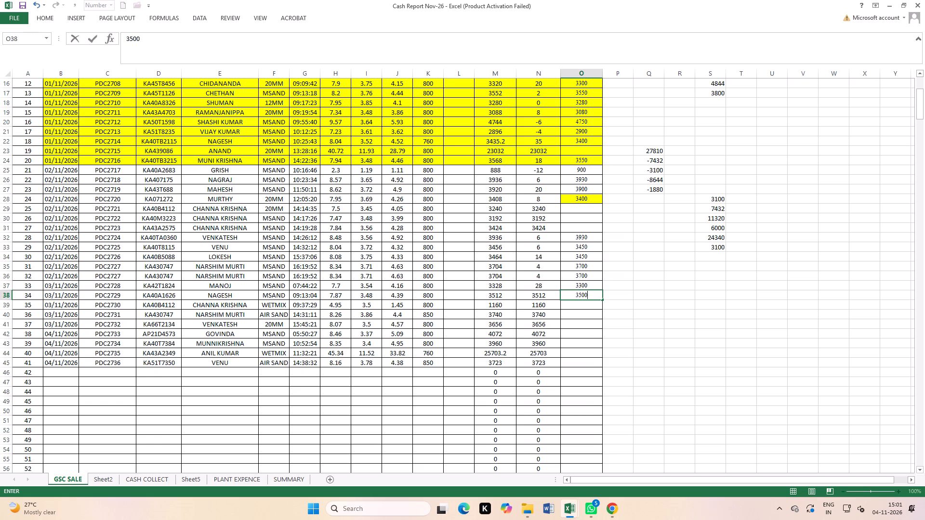
pyautogui.press('Return')
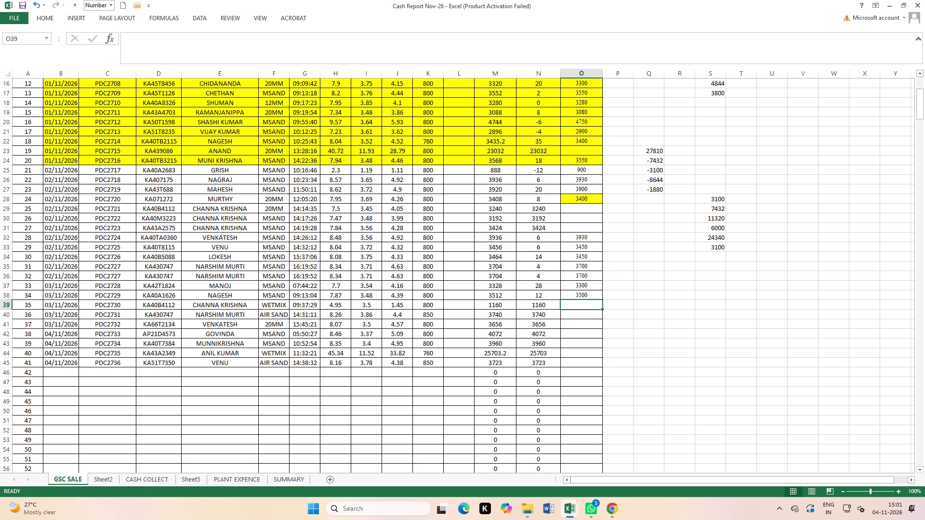
# Enter Total Amounts of 3740, 3650, 4050 and 3950 for PDC2731 to PDC2734 in O40:O43, leaving PDC2730 blank.
pyautogui.press('Return')
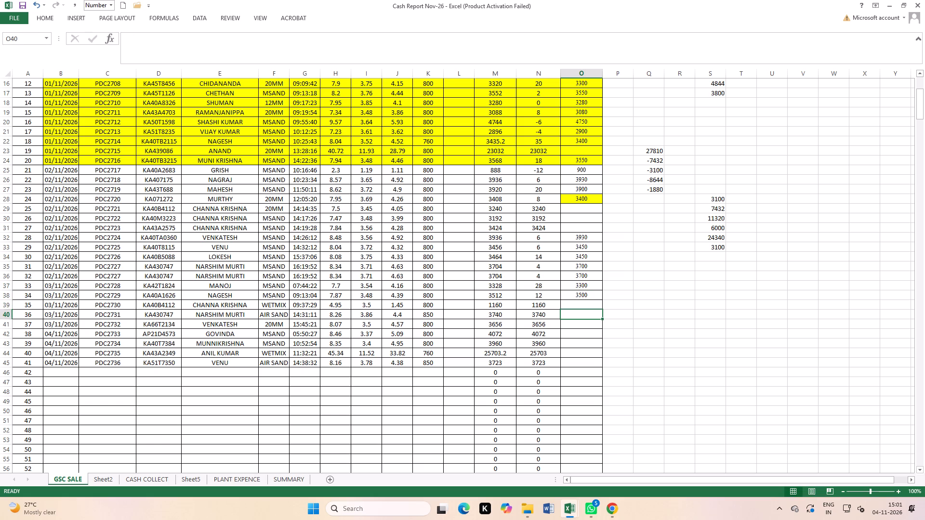
pyautogui.write('3740')
pyautogui.press('Return')
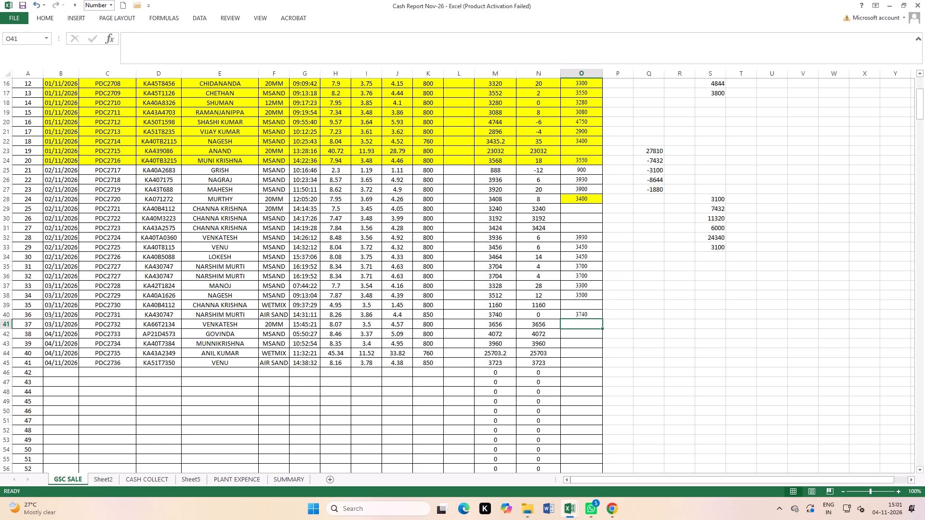
pyautogui.write('3550')
pyautogui.press('Return')
pyautogui.press('Up')
pyautogui.write('3650')
pyautogui.press('Return')
pyautogui.write('4050')
pyautogui.press('Return')
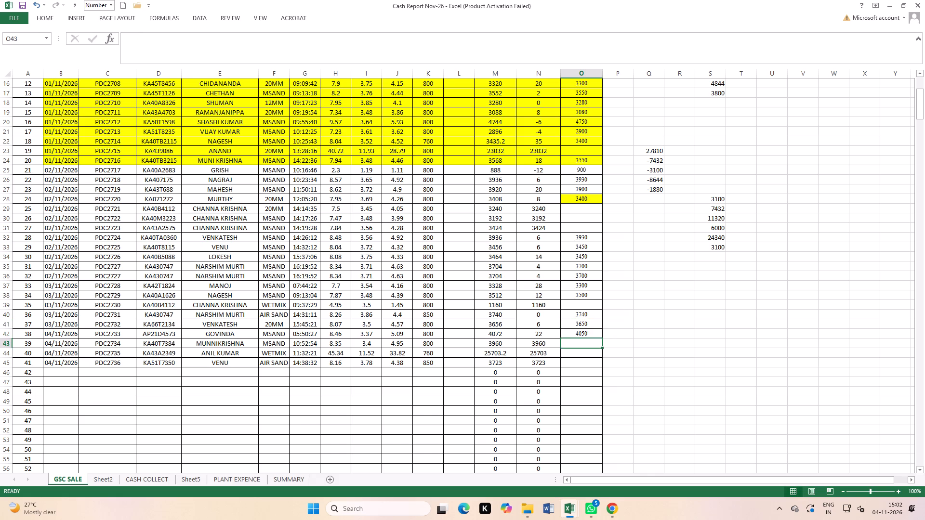
pyautogui.write('3950')
pyautogui.press('Return')
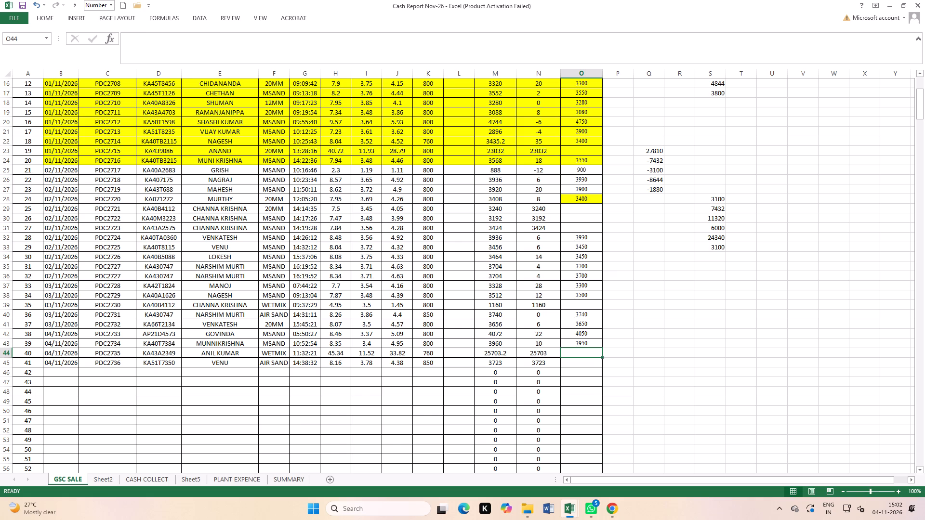
# Fill the Amount formula from M43 down through the rest of the column.
pyautogui.click(490, 341)
pyautogui.doubleClick(516, 347)
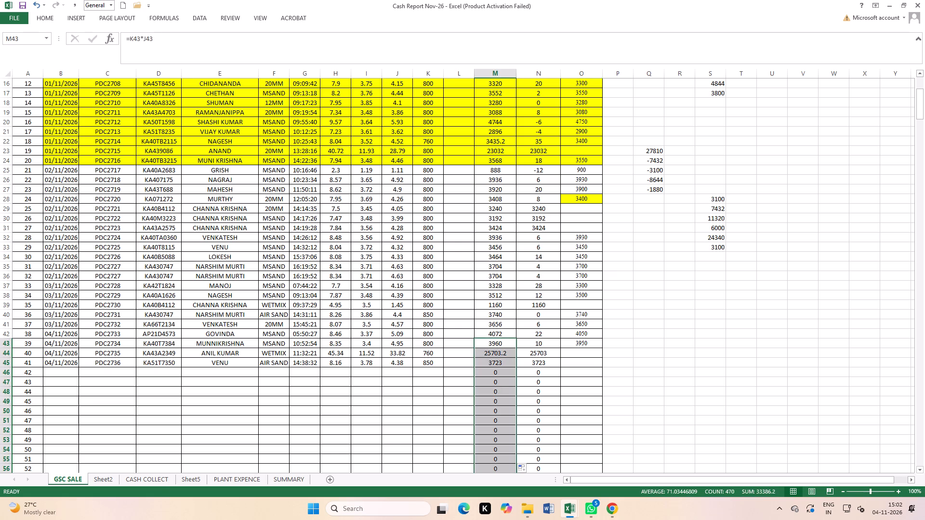
# Fill the Sales Rate of 800 from K43 down through K45.
pyautogui.doubleClick(430, 352)
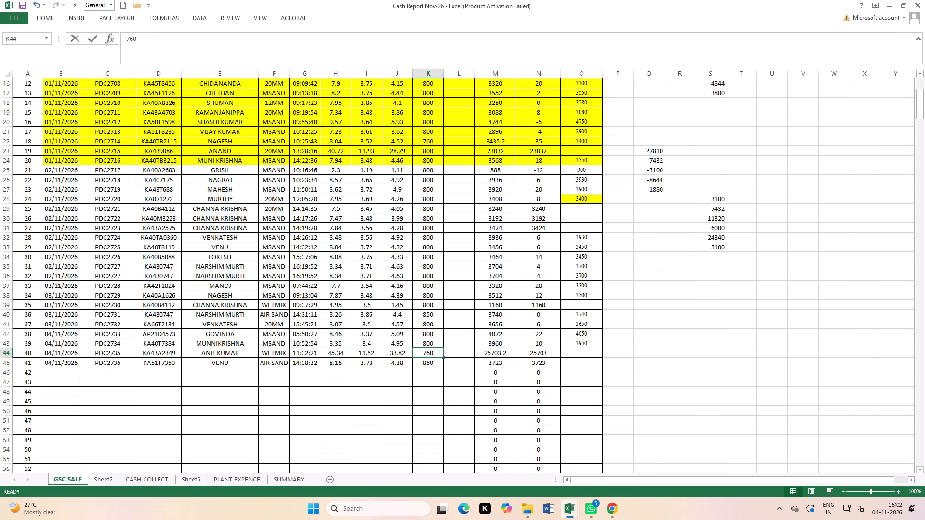
pyautogui.click(428, 343)
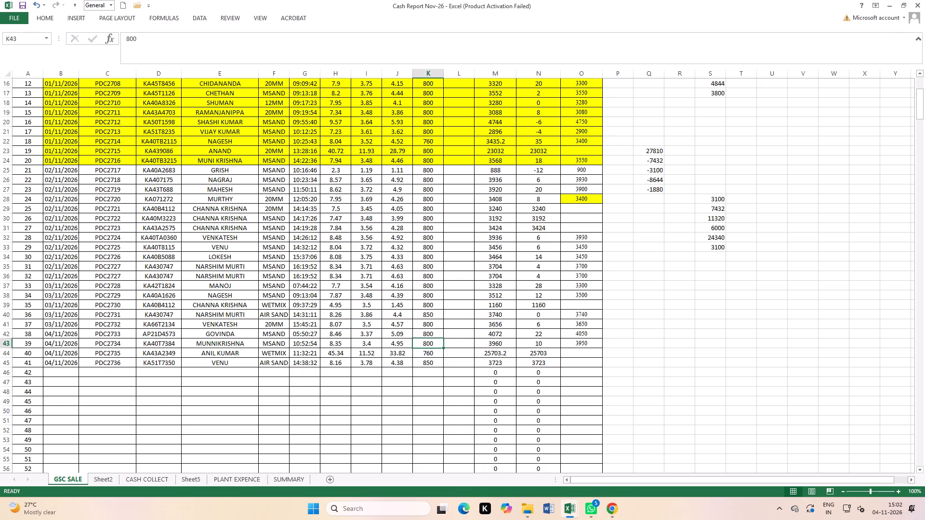
pyautogui.doubleClick(444, 349)
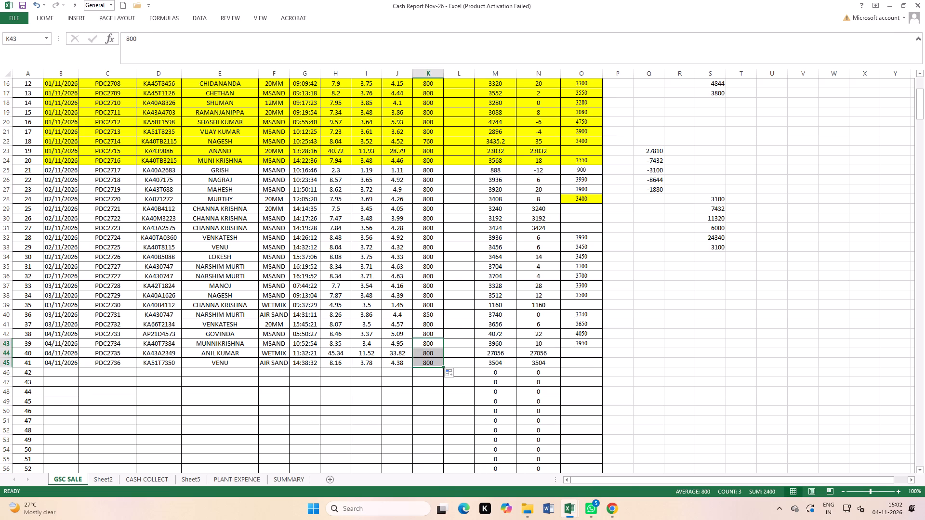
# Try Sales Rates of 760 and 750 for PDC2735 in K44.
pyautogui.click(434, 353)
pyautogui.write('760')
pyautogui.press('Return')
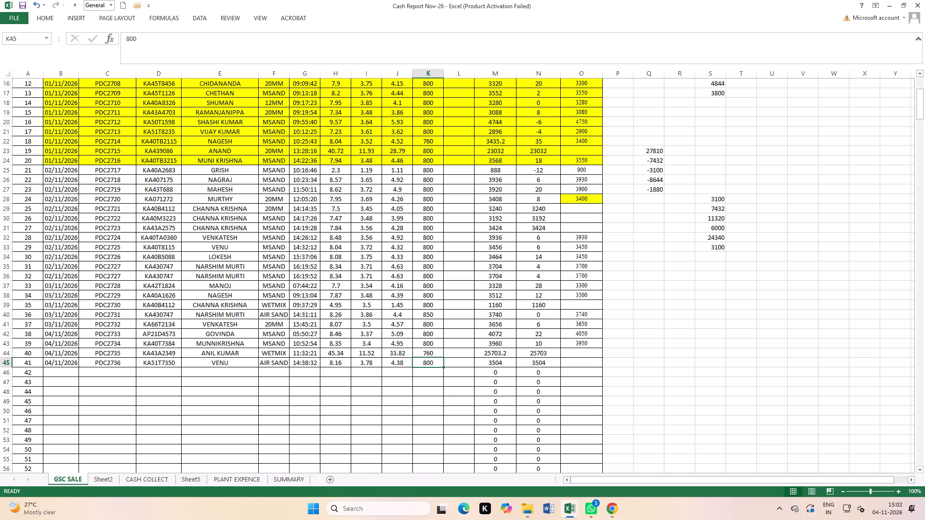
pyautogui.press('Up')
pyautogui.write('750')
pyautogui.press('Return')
# Set the Sales Rate of PDC2735 in K44 to 710.
pyautogui.press('Up')
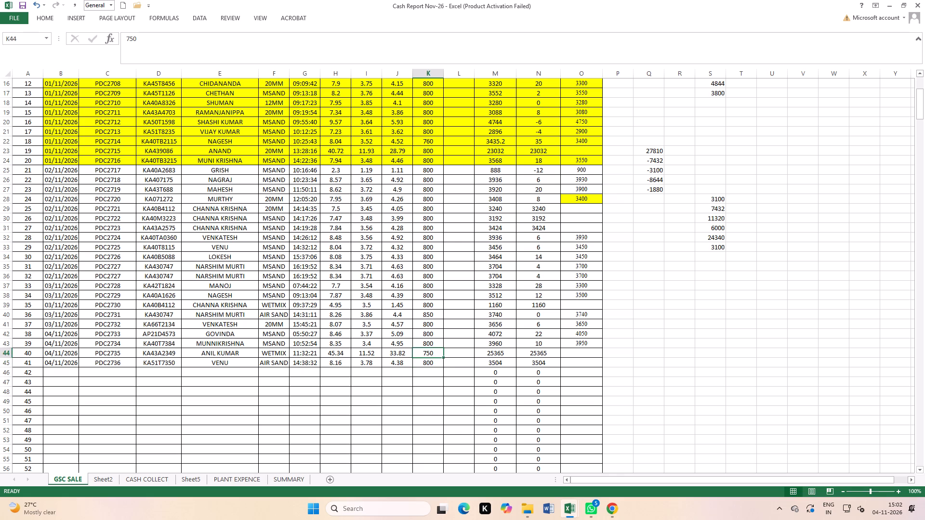
pyautogui.write('710')
pyautogui.press('Return')
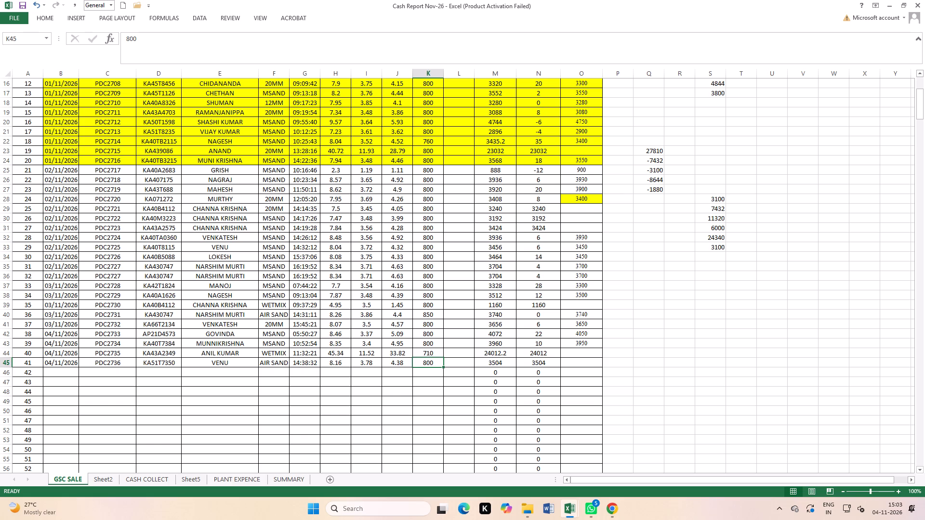
# Enter Total Amounts of 24000 for PDC2735 and 3500 for PDC2736 in O44:O45.
pyautogui.press('Right')
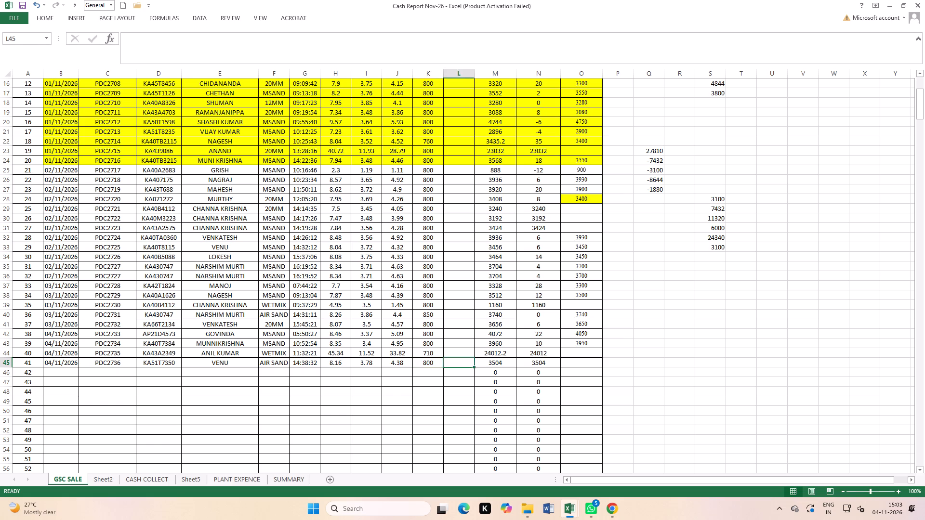
pyautogui.press('Right')
pyautogui.press('Right')
pyautogui.press('Right')
pyautogui.press('Up')
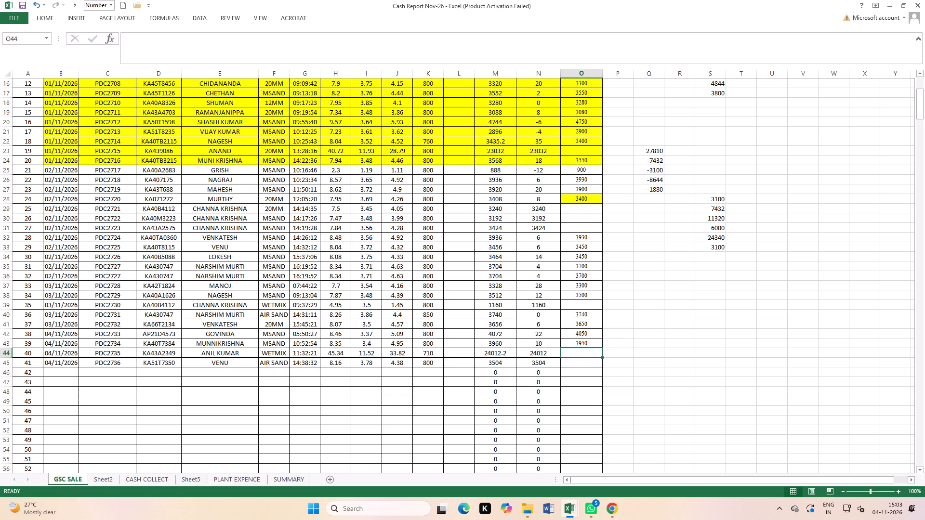
pyautogui.write('2400')
pyautogui.press('0')
pyautogui.press('Return')
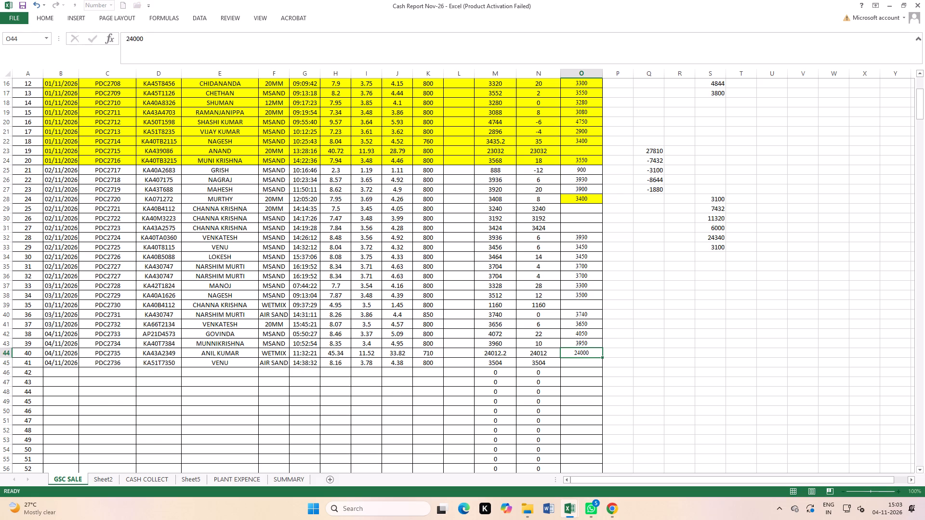
pyautogui.write('3500')
pyautogui.press('Return')
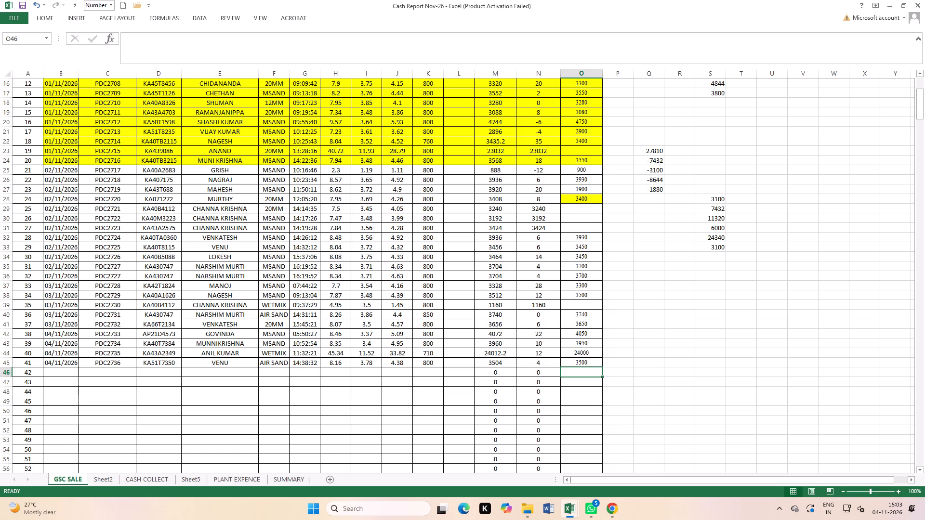
# Save the cash report workbook.
pyautogui.moveTo(723, 380); pyautogui.dragTo(722, 386)
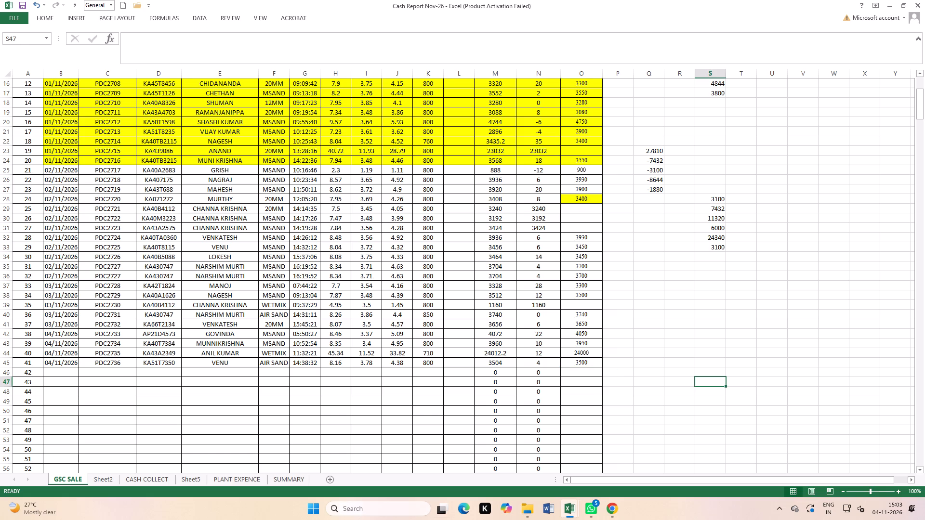
pyautogui.click(23, 4)
# Add filters to the header row 4 of the GSC SALE sheet.
pyautogui.scroll(5, 79, 357)
pyautogui.scroll(4, 95, 294)
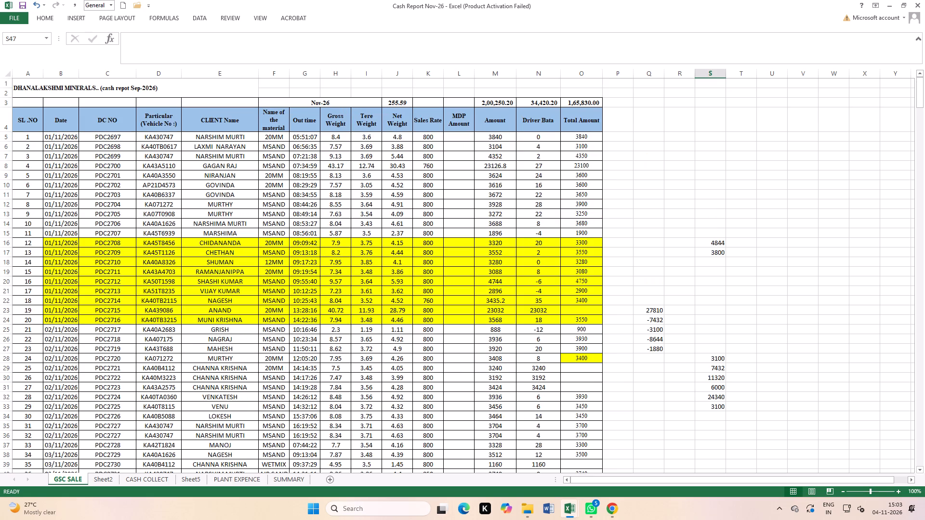
pyautogui.click(0, 124)
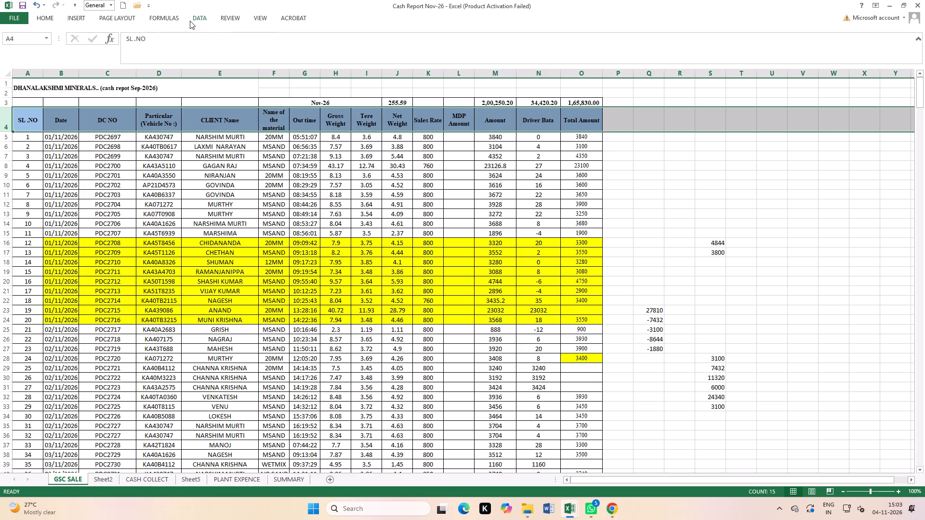
pyautogui.click(190, 20)
pyautogui.click(259, 40)
pyautogui.click(171, 274)
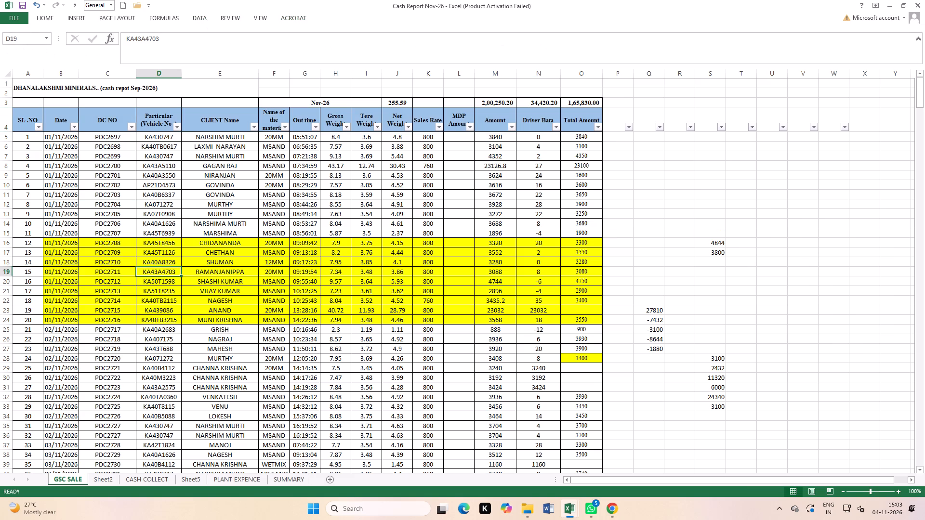
# Filter the Date column to show only the 01/11/2026 rows.
pyautogui.click(76, 127)
pyautogui.click(49, 221)
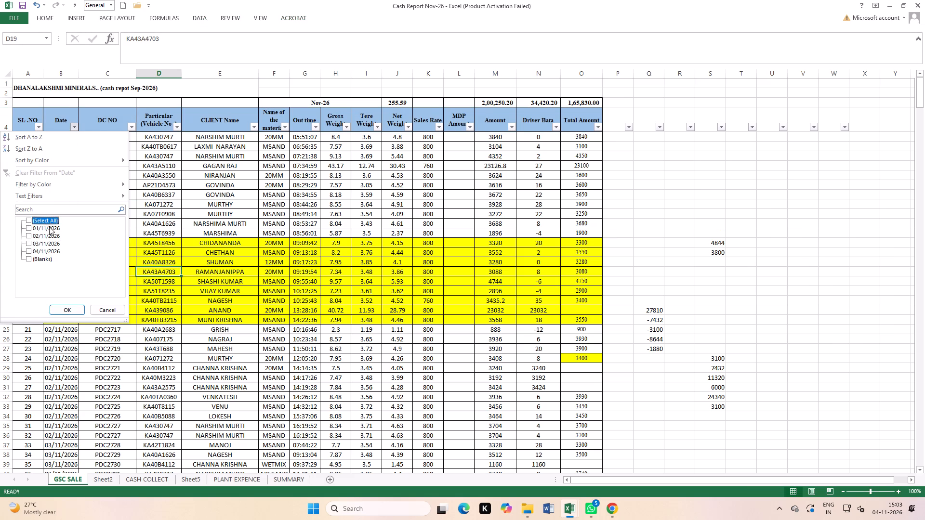
pyautogui.click(49, 227)
pyautogui.click(61, 309)
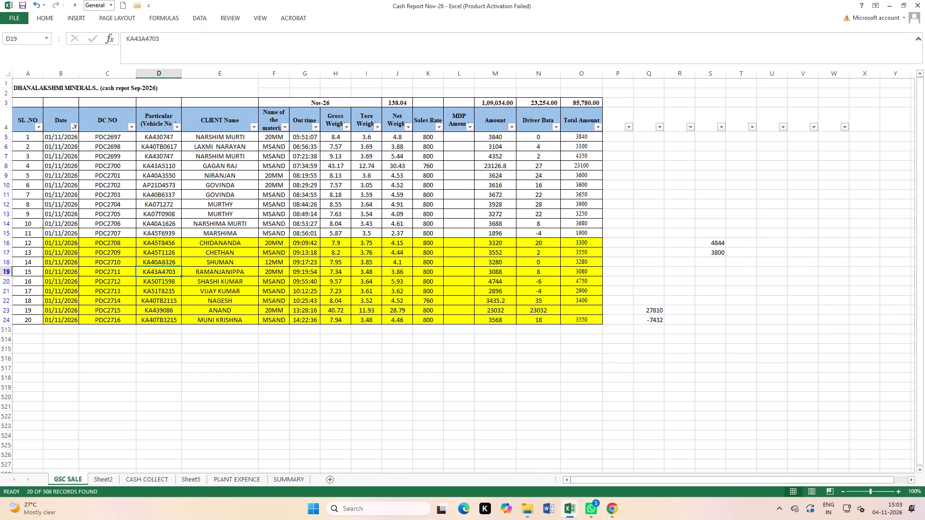
# Move the CASH COLLECT sheet in front of Sheet2, directly after GSC SALE.
pyautogui.click(110, 480)
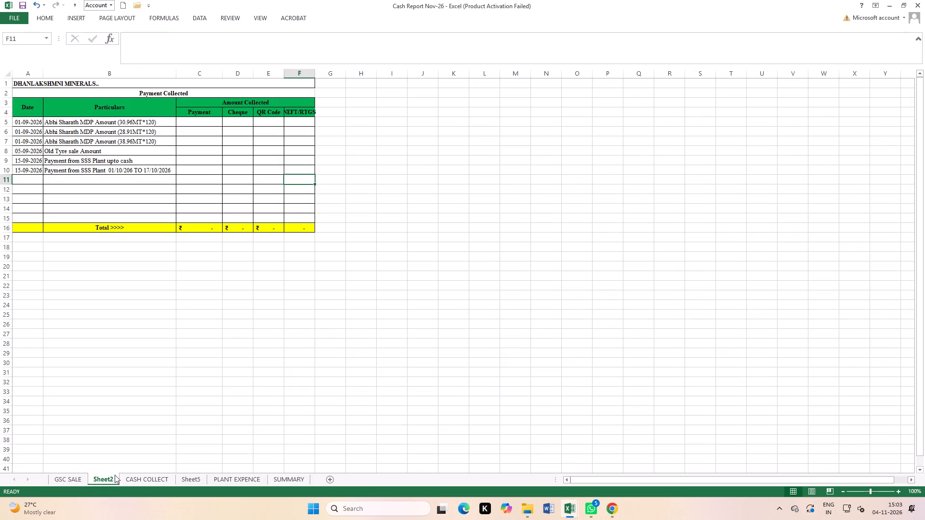
pyautogui.click(143, 478)
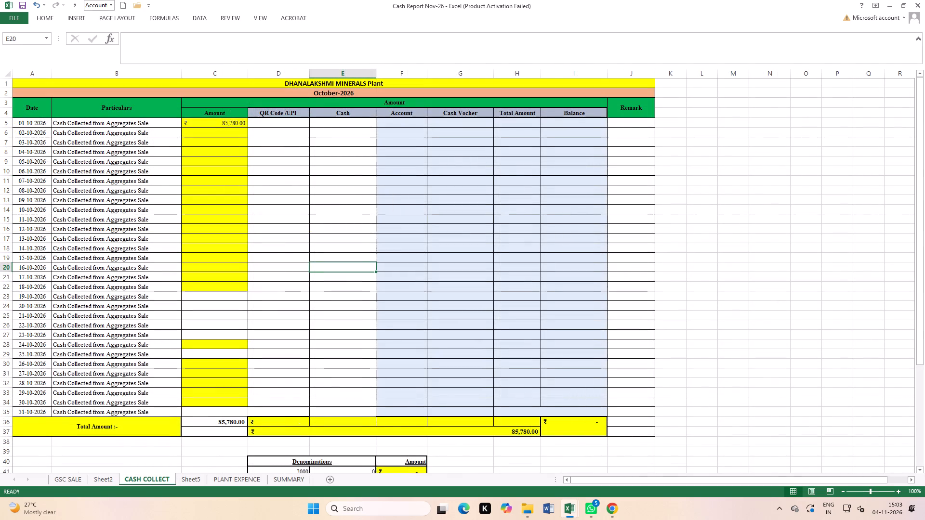
pyautogui.click(104, 478)
pyautogui.moveTo(132, 477); pyautogui.dragTo(132, 477)
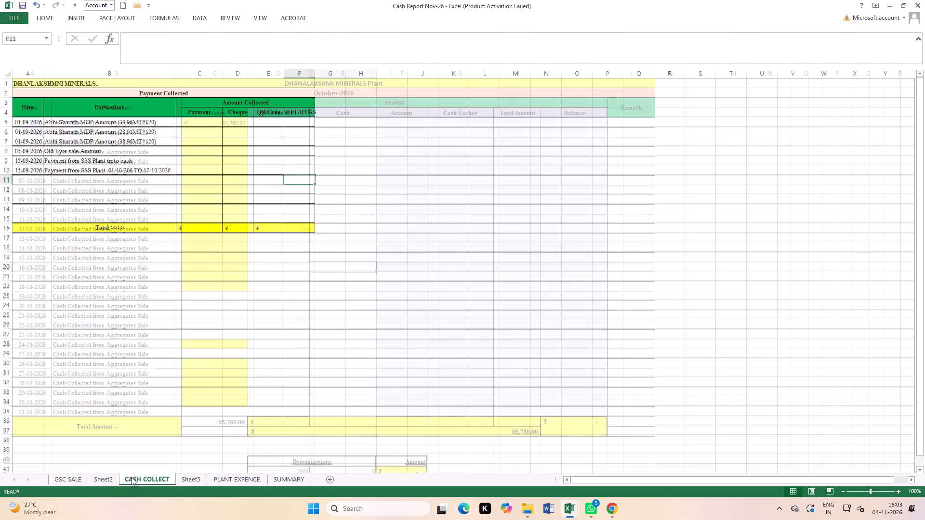
pyautogui.moveTo(132, 477); pyautogui.dragTo(96, 480)
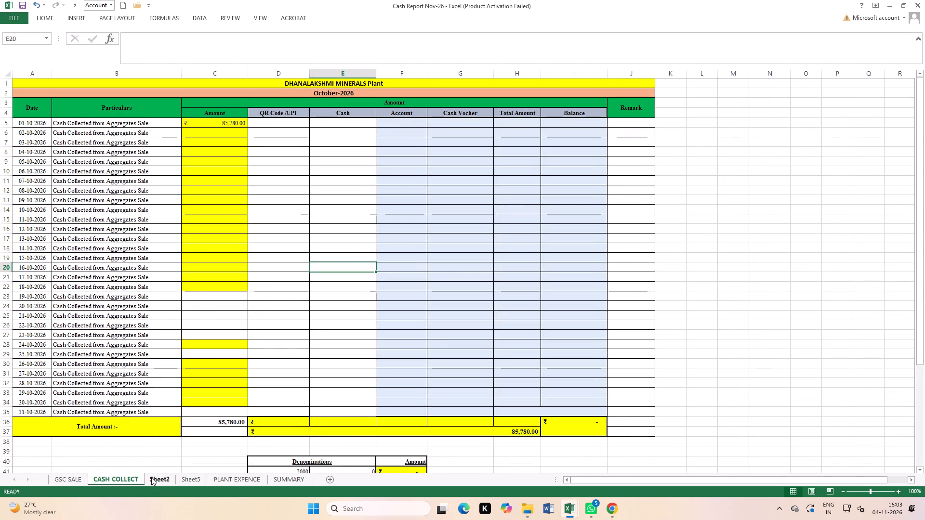
# Rename the CASH COLLECT sheet as Cash Collection.
pyautogui.doubleClick(134, 478)
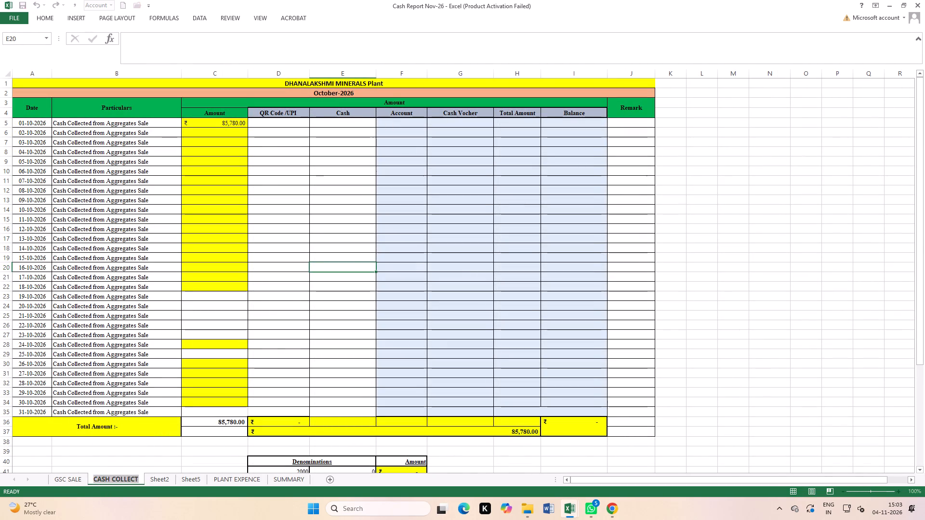
pyautogui.press('BackSpace')
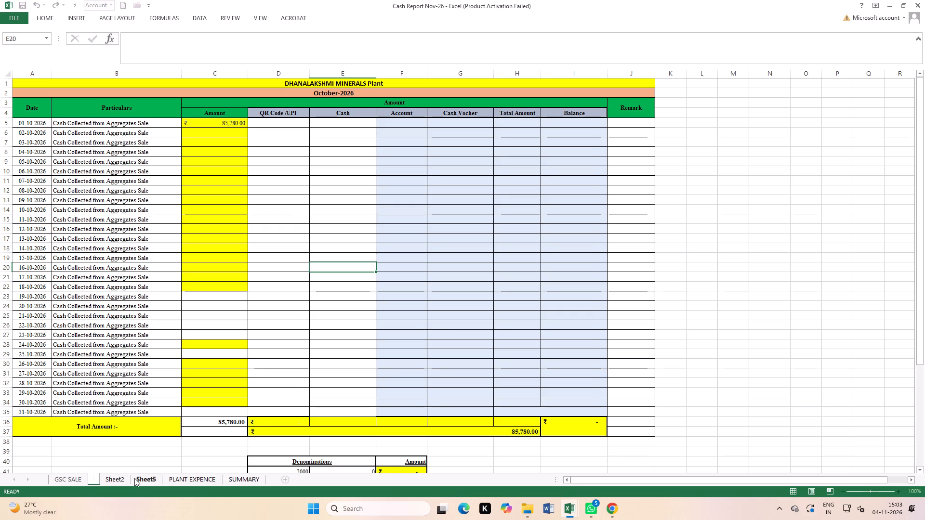
pyautogui.press('c')
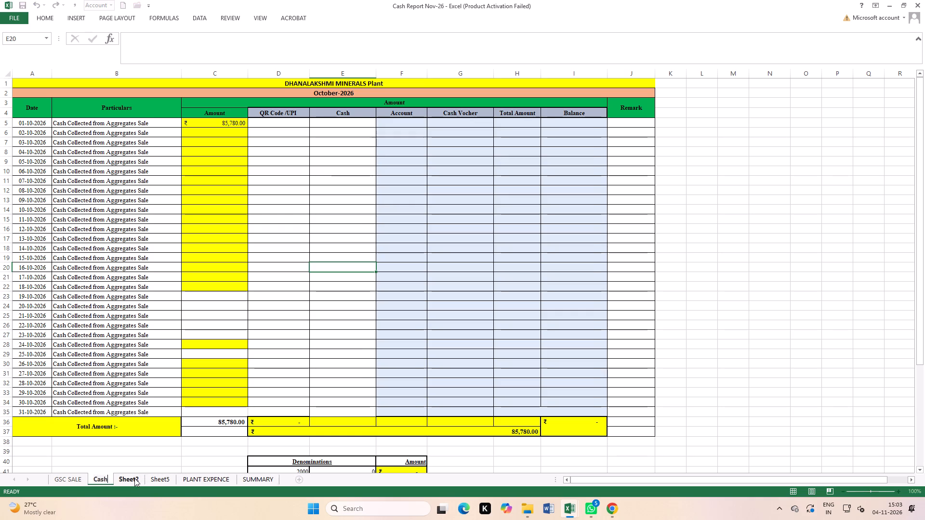
pyautogui.write('oll')
pyautogui.write('ec')
pyautogui.write('tio')
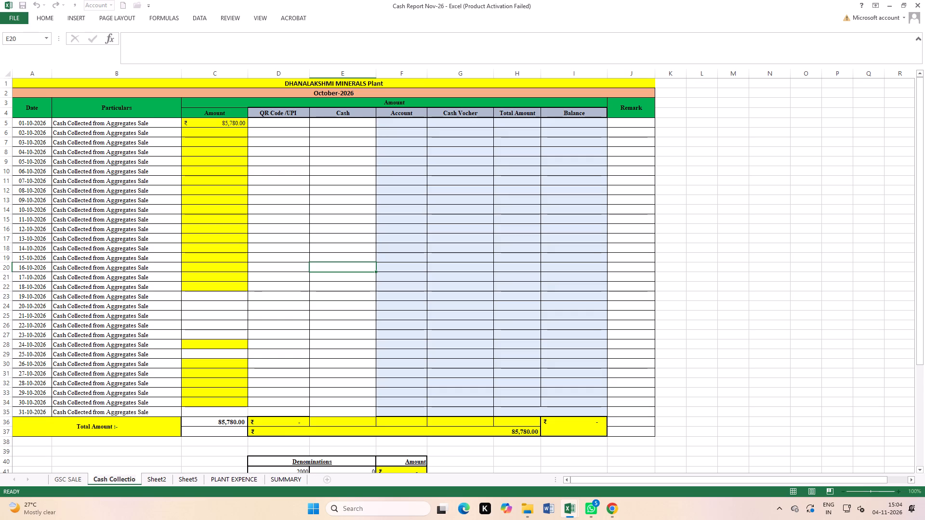
pyautogui.press('n')
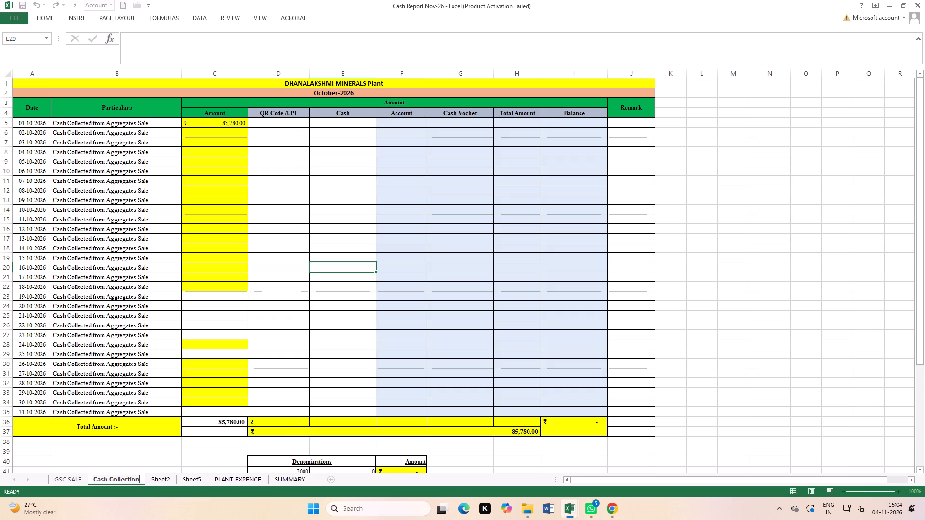
# Rename Sheet2, which holds the Payment Collected table, as Cash Vendor.
pyautogui.doubleClick(160, 476)
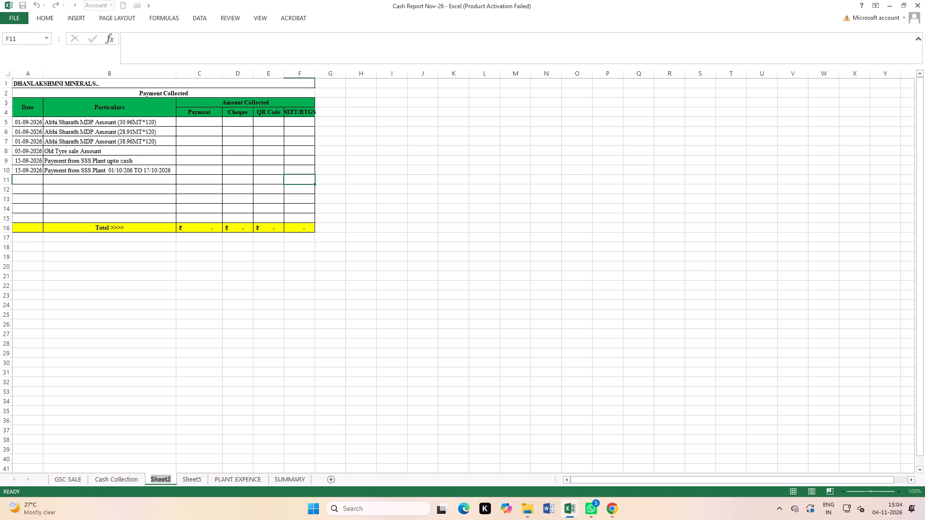
pyautogui.write('ash')
pyautogui.press('space')
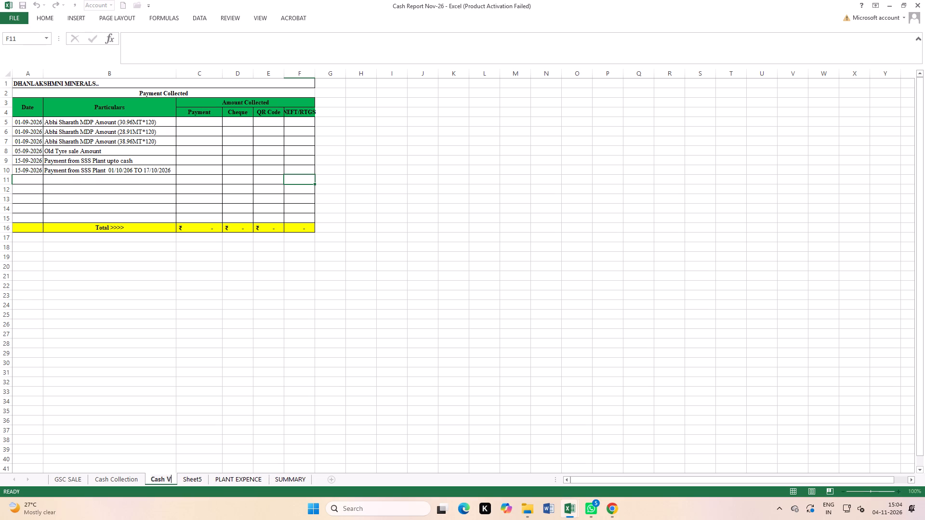
pyautogui.write('endor')
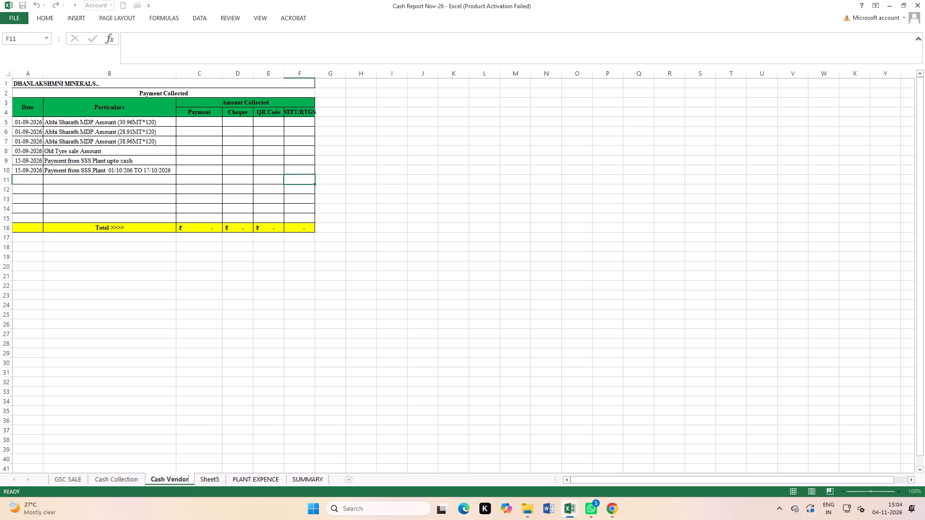
# Rename Sheet5 as Daily Basis.
pyautogui.click(213, 477)
pyautogui.doubleClick(213, 477)
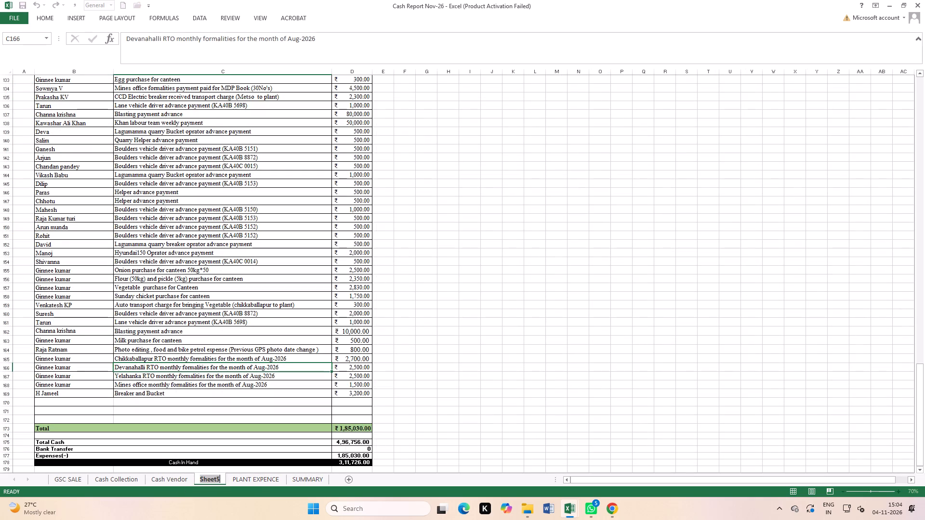
pyautogui.press('BackSpace')
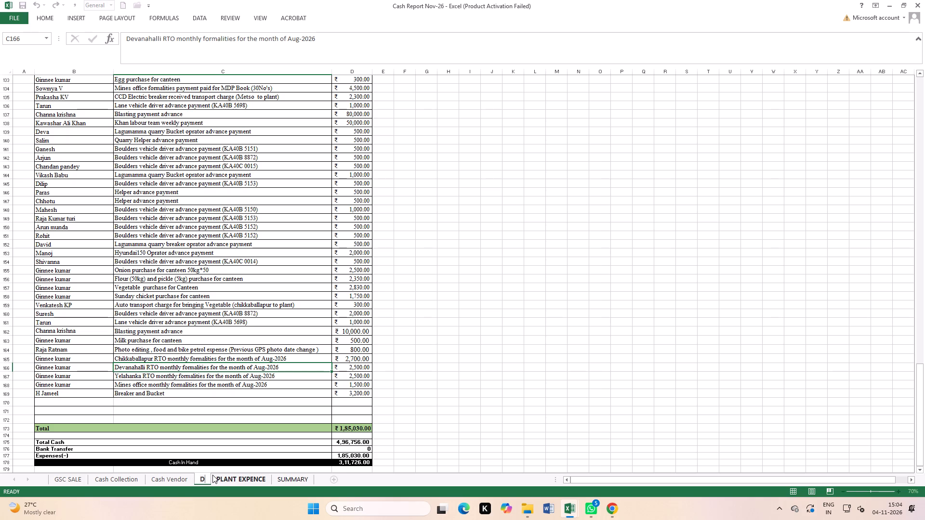
pyautogui.write('aily')
pyautogui.press('space')
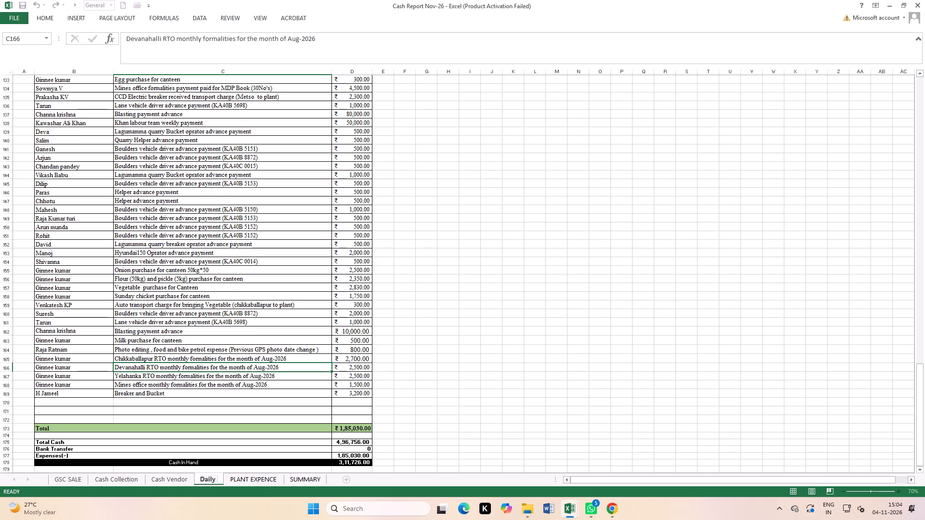
pyautogui.write('asis')
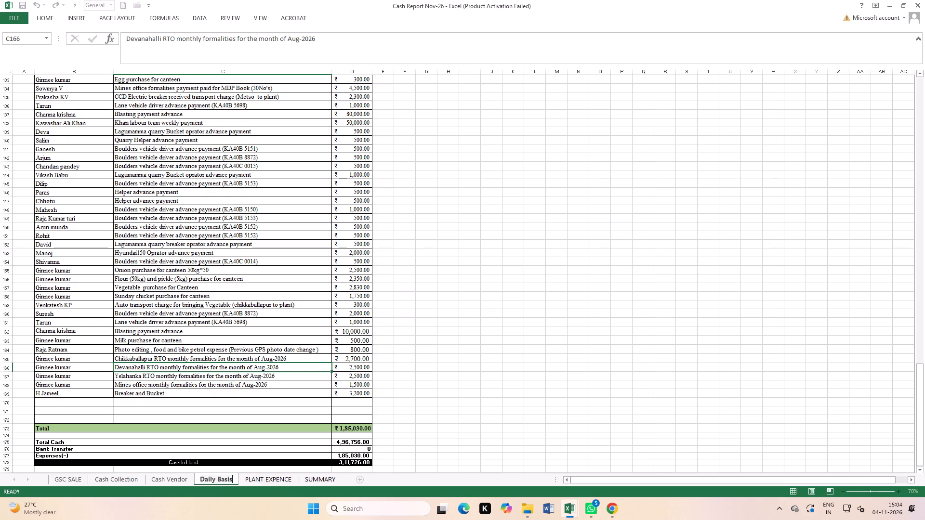
# Rename the PLANT EXPENCE sheet as Plant Expense.
pyautogui.doubleClick(266, 477)
pyautogui.press('BackSpace')
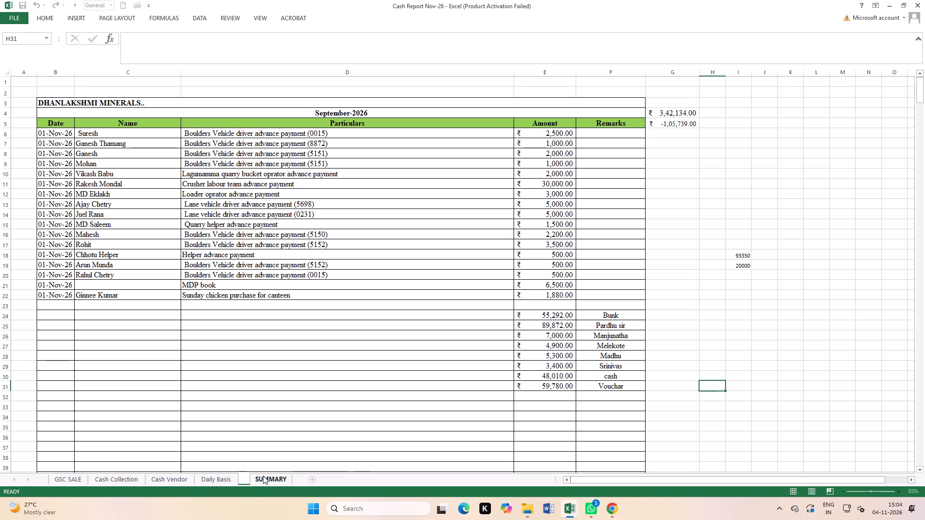
pyautogui.write('ant')
pyautogui.press('space')
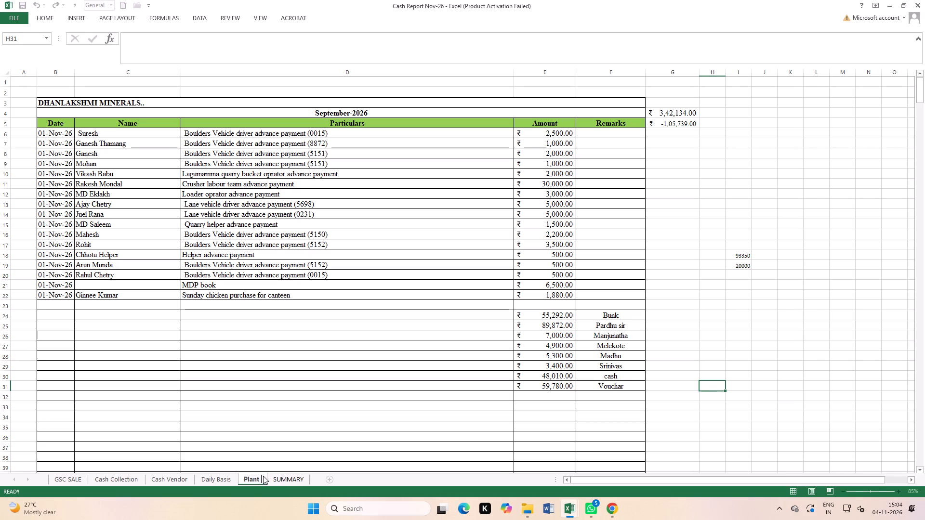
pyautogui.write('xpen')
pyautogui.write('se')
# Rename the SUMMARY sheet as Summary, in title case like the other renamed sheets.
pyautogui.doubleClick(307, 478)
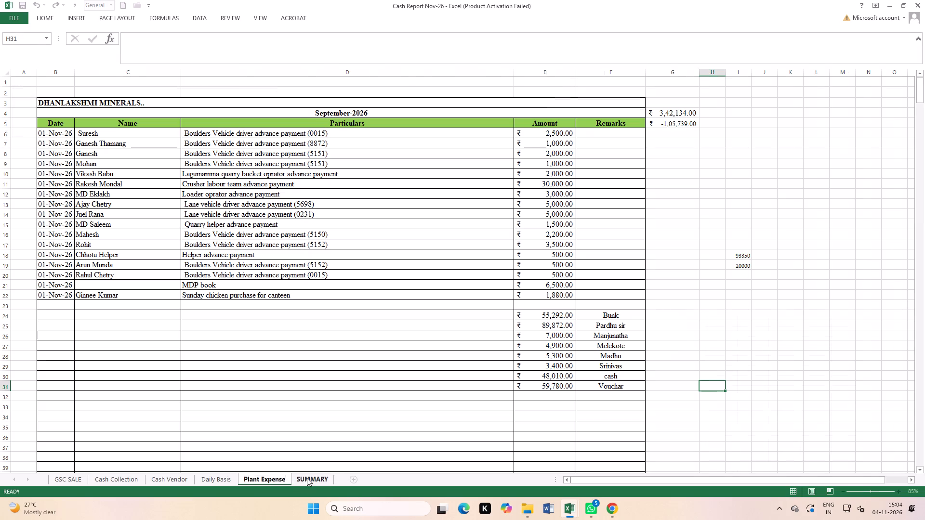
pyautogui.press('BackSpace')
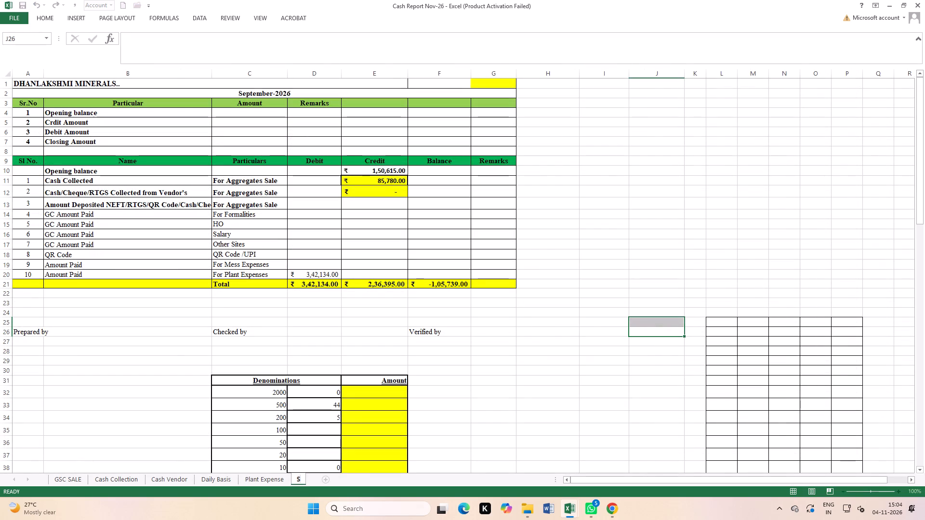
pyautogui.write('ummary')
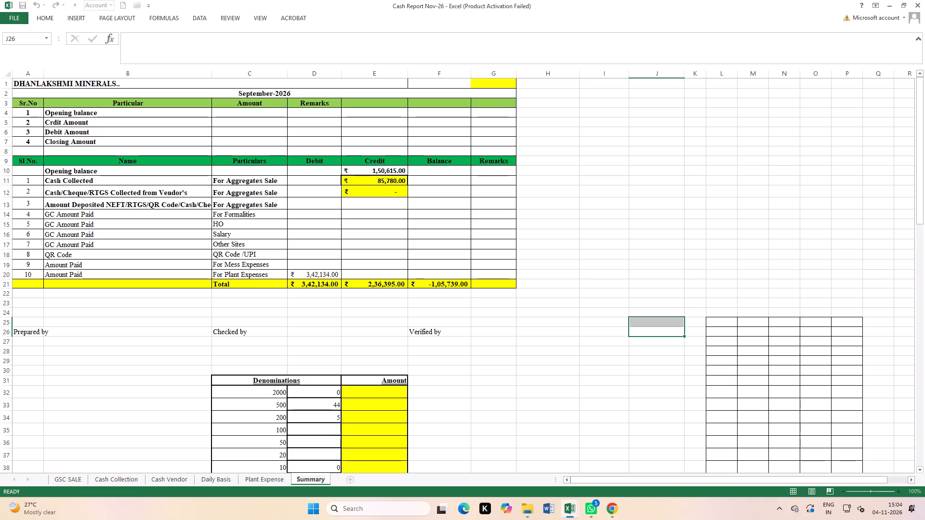
pyautogui.scroll(1, 299, 470)
pyautogui.click(491, 455)
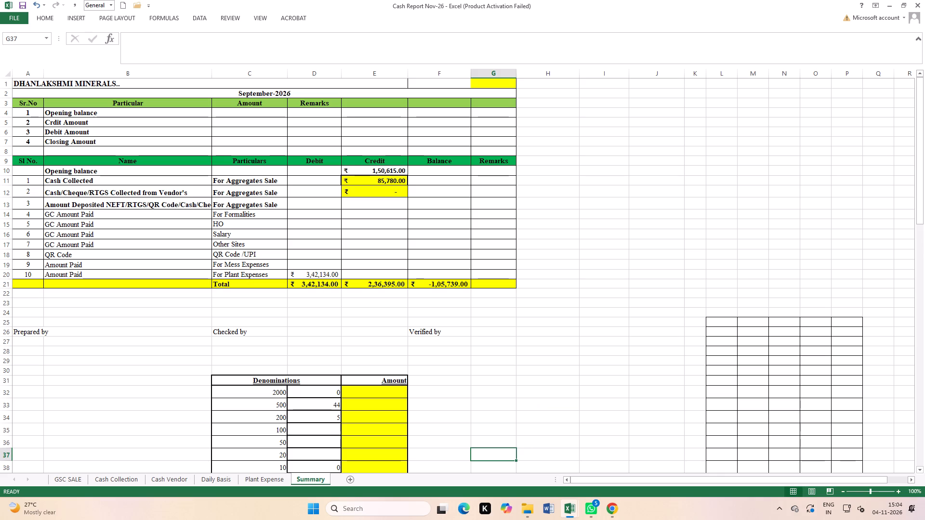
# Save the cash report workbook with its renamed sheets.
pyautogui.doubleClick(23, 5)
# Check the filtered GSC SALE total for 01/11/2026 against the first day's amount on the Cash Collection sheet.
pyautogui.scroll(8, 132, 349)
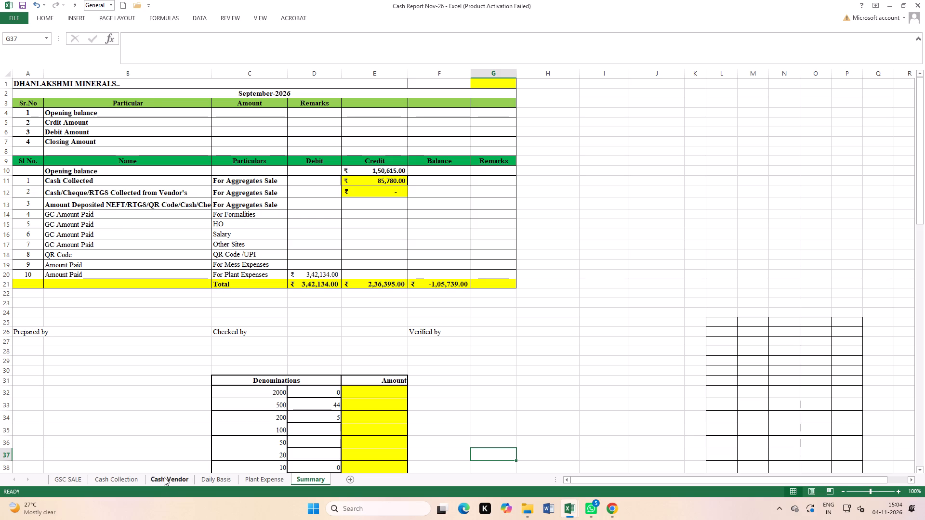
pyautogui.click(164, 477)
pyautogui.click(126, 476)
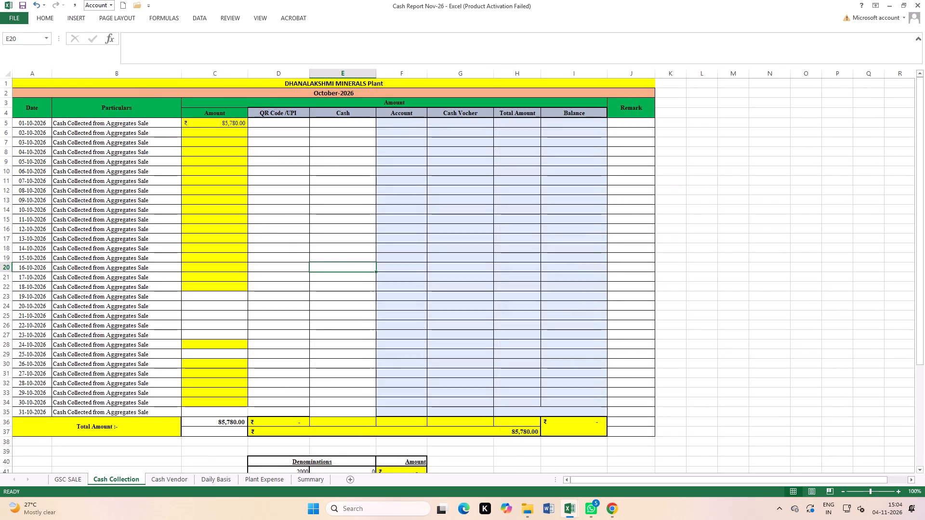
pyautogui.scroll(4, 202, 332)
pyautogui.click(69, 479)
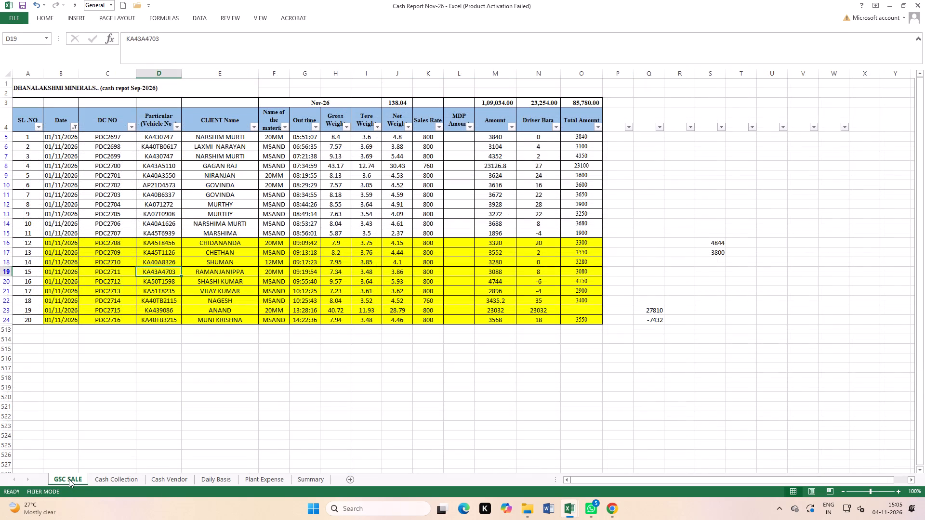
pyautogui.click(103, 480)
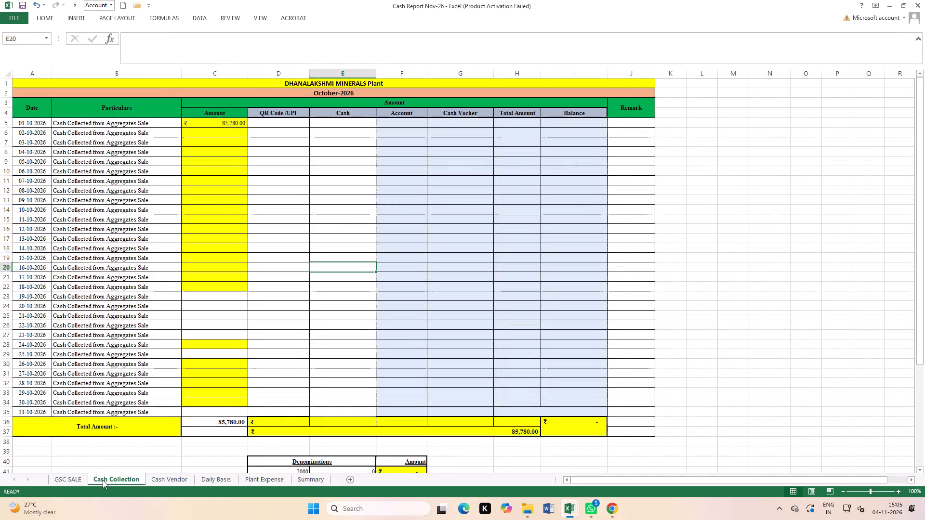
# Change the Date filter on the GSC SALE sheet to show only the 02/11/2026 rows.
pyautogui.click(70, 481)
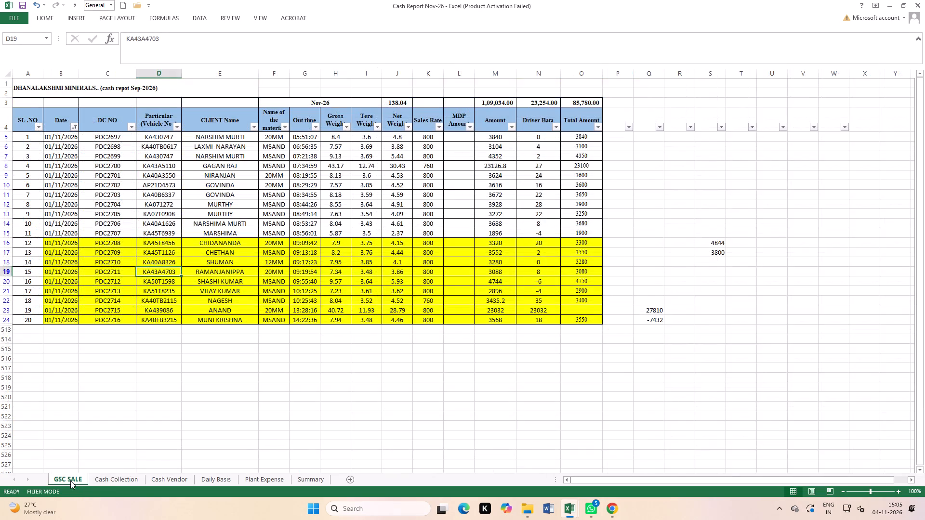
pyautogui.click(73, 128)
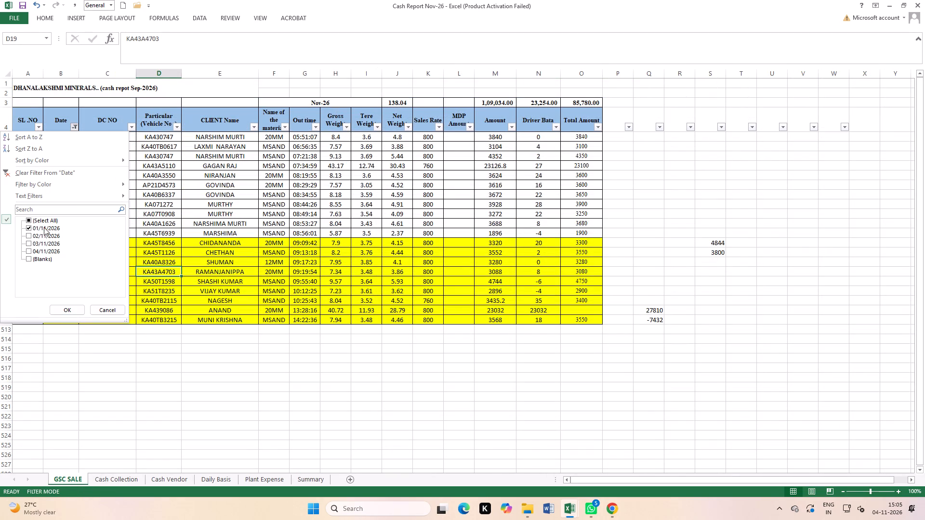
pyautogui.click(44, 227)
pyautogui.click(44, 235)
pyautogui.click(67, 311)
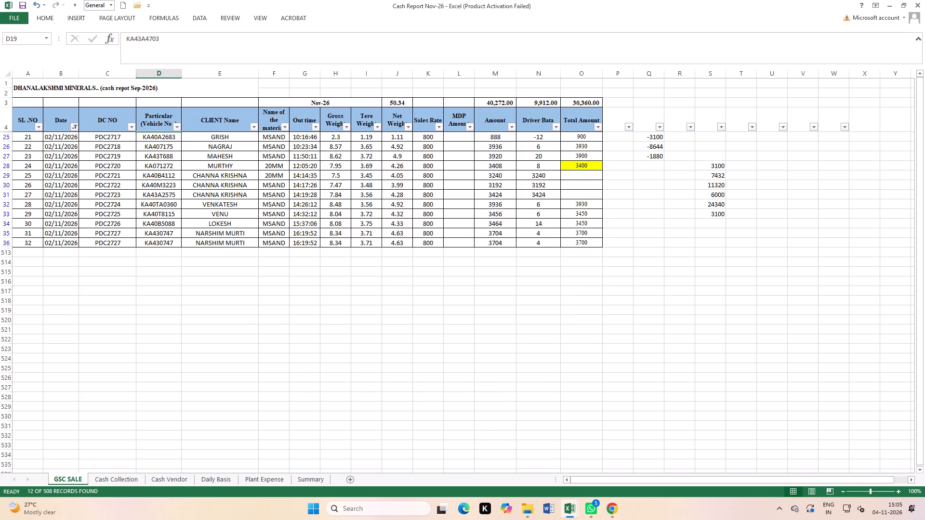
# Enter 30360 as the Amount in the second day's row (02-10-2026) of the Cash Collection sheet.
pyautogui.click(107, 476)
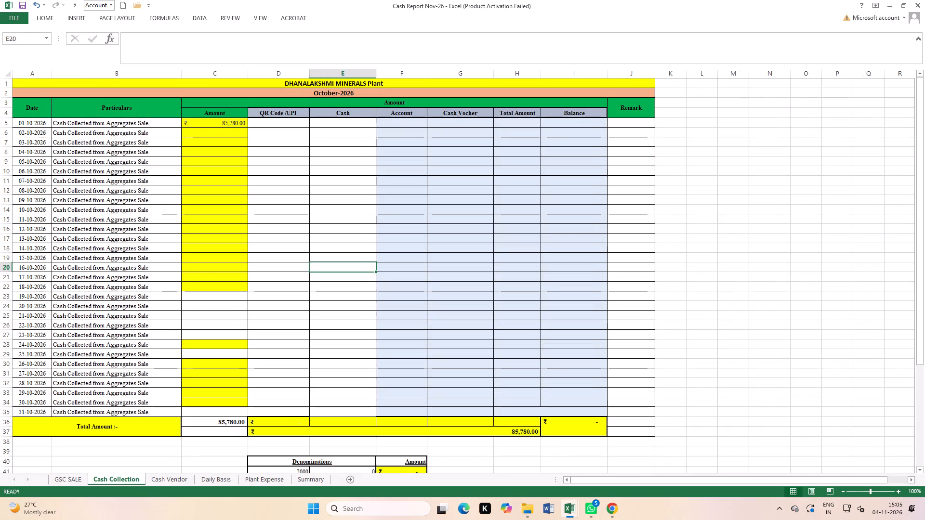
pyautogui.click(212, 130)
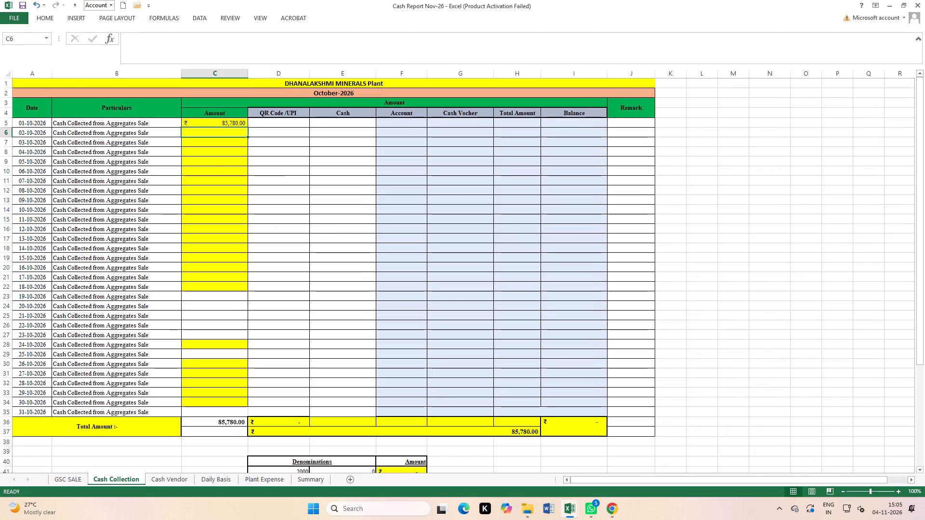
pyautogui.write('30360')
pyautogui.press('Return')
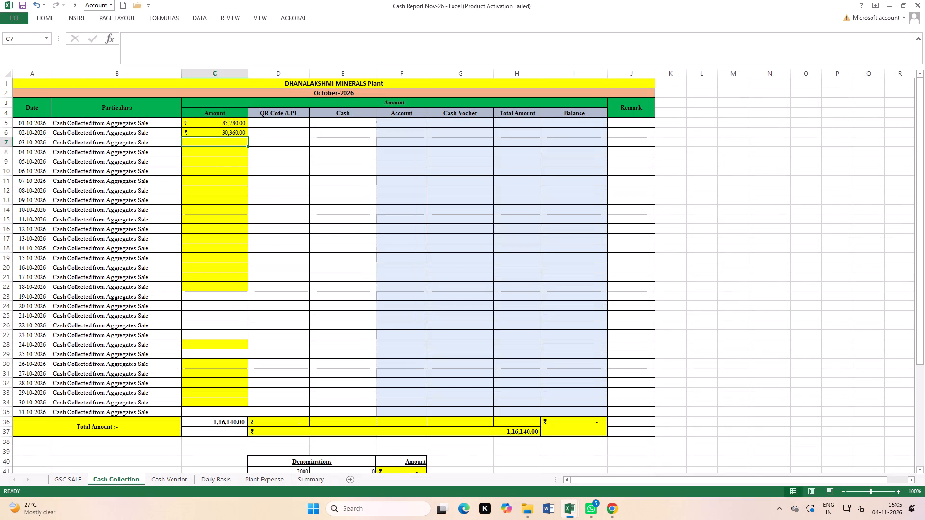
# Change the Date filter on the GSC SALE sheet to show only the 03/11/2026 rows.
pyautogui.click(56, 478)
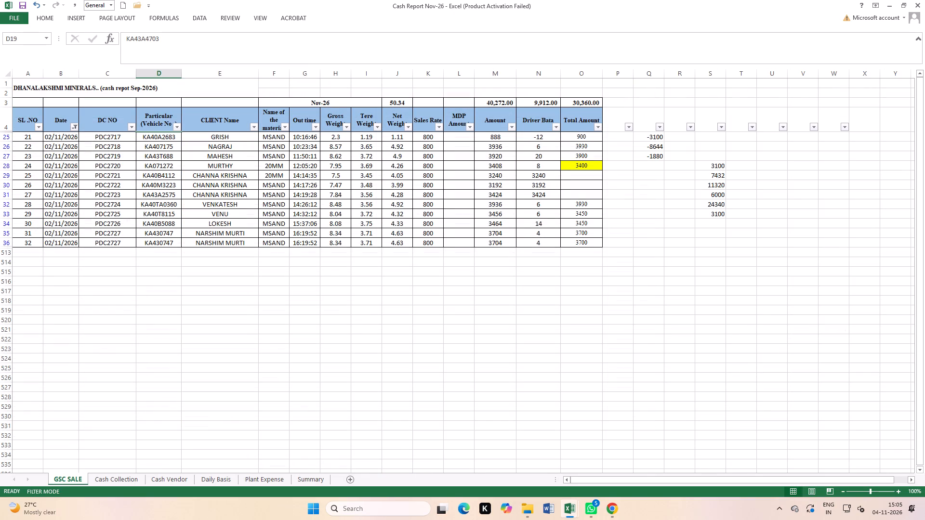
pyautogui.click(72, 126)
pyautogui.click(48, 236)
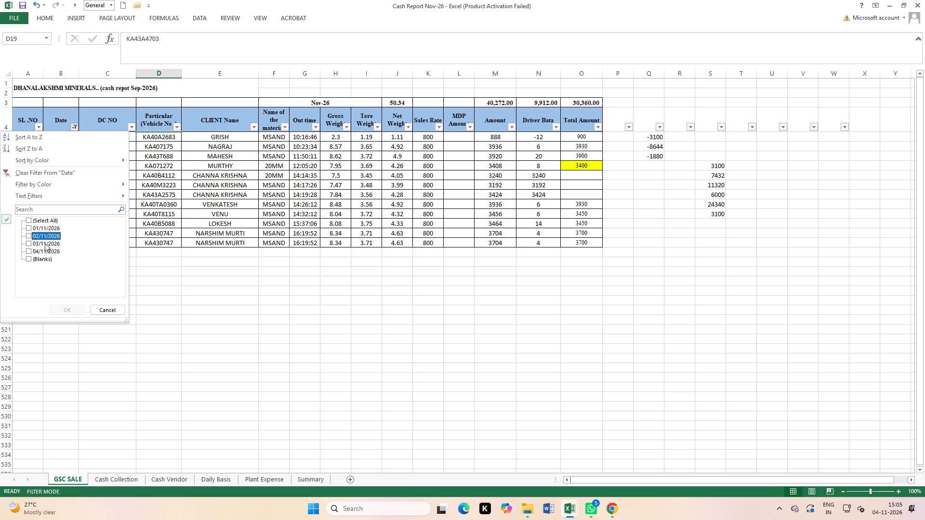
pyautogui.click(45, 243)
pyautogui.click(66, 310)
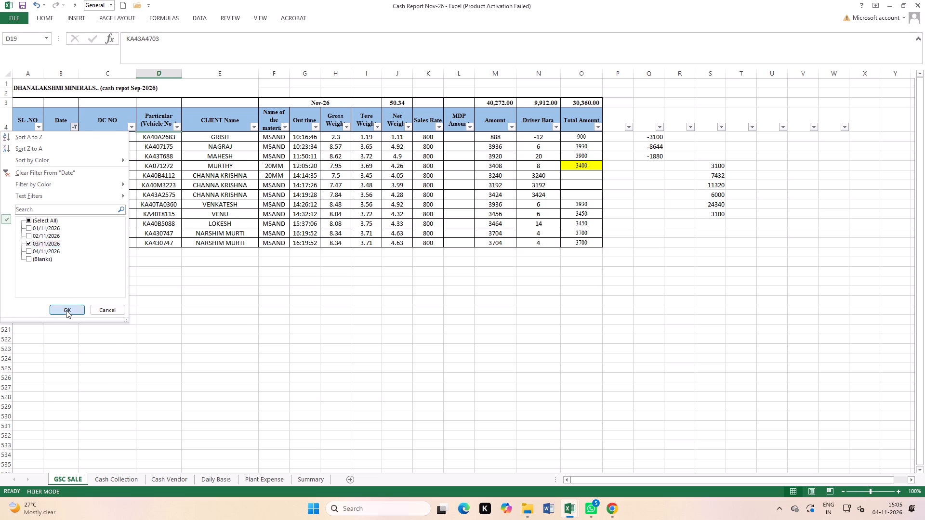
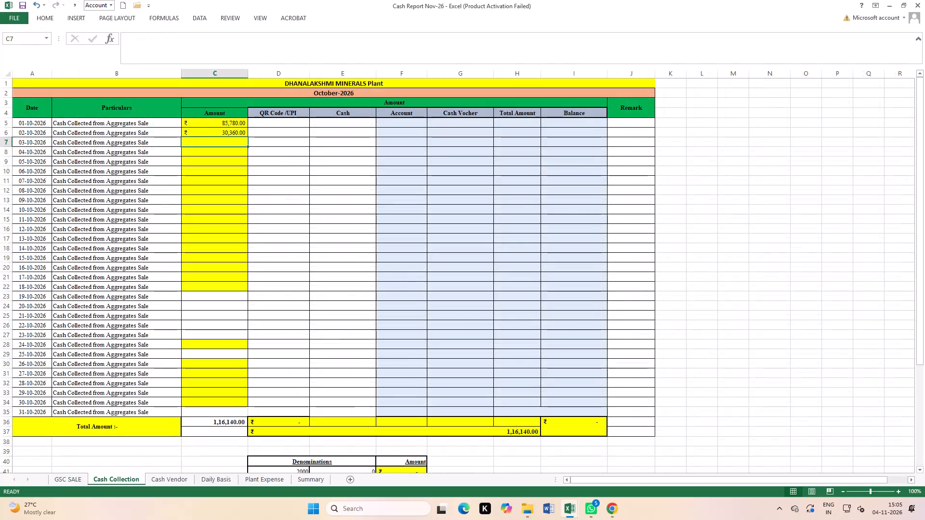
# Enter 14190 as the Amount in the third day's row (03-10-2026) of the Cash Collection sheet.
pyautogui.write('14190')
pyautogui.press('Return')
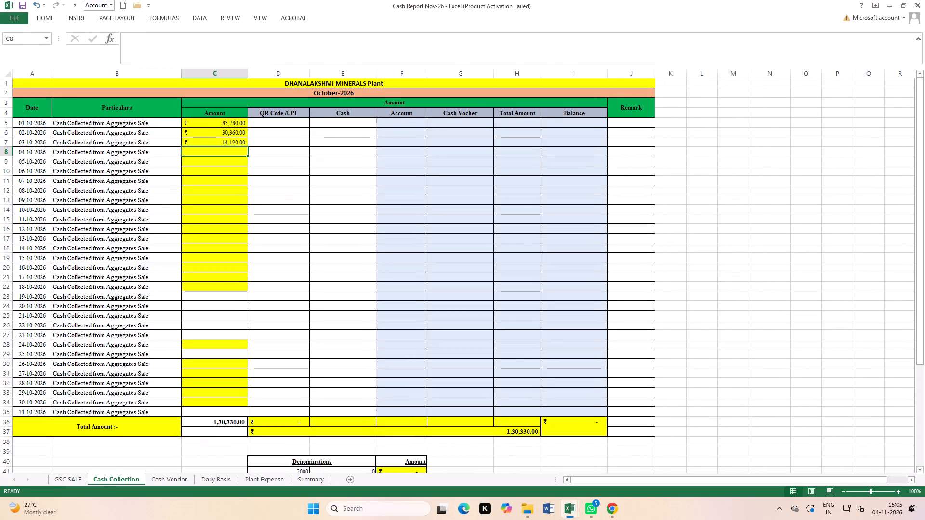
# Change the Date filter on the GSC SALE sheet to show only the 04/11/2026 rows.
pyautogui.click(77, 482)
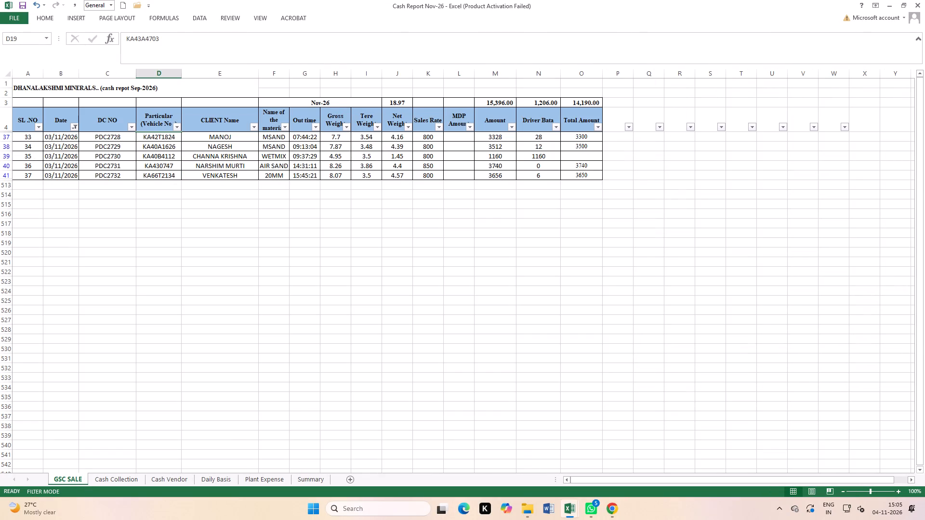
pyautogui.click(74, 129)
pyautogui.click(46, 242)
pyautogui.click(47, 252)
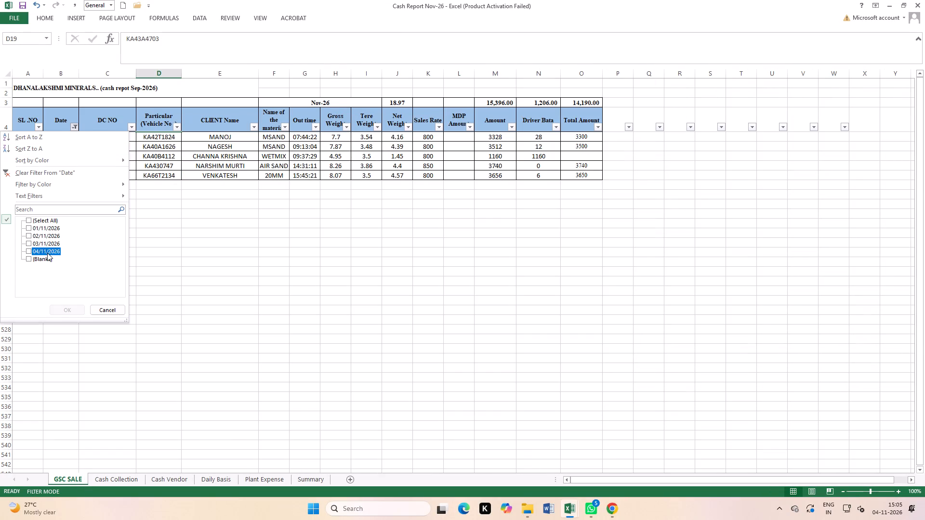
pyautogui.click(62, 309)
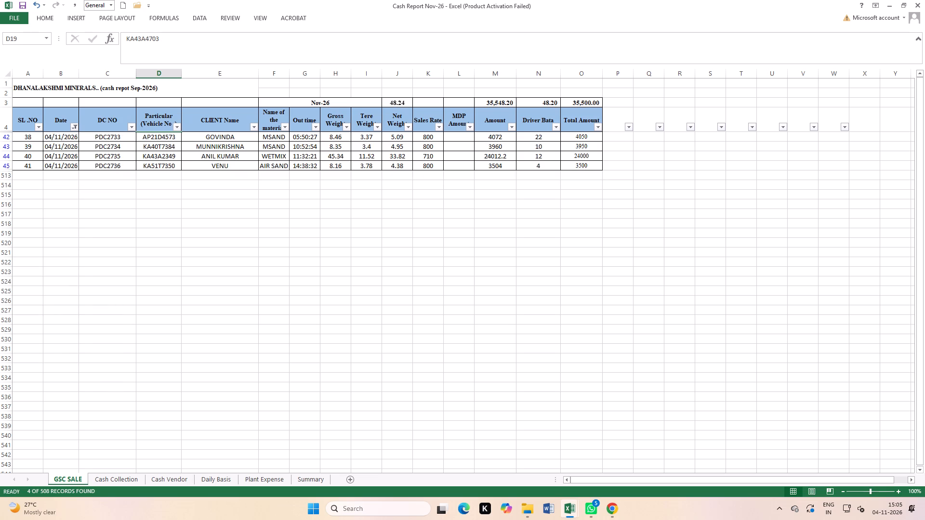
# Enter 35500 as the Amount in the fourth day's row (04-10-2026) of the Cash Collection sheet and save the workbook.
pyautogui.click(106, 480)
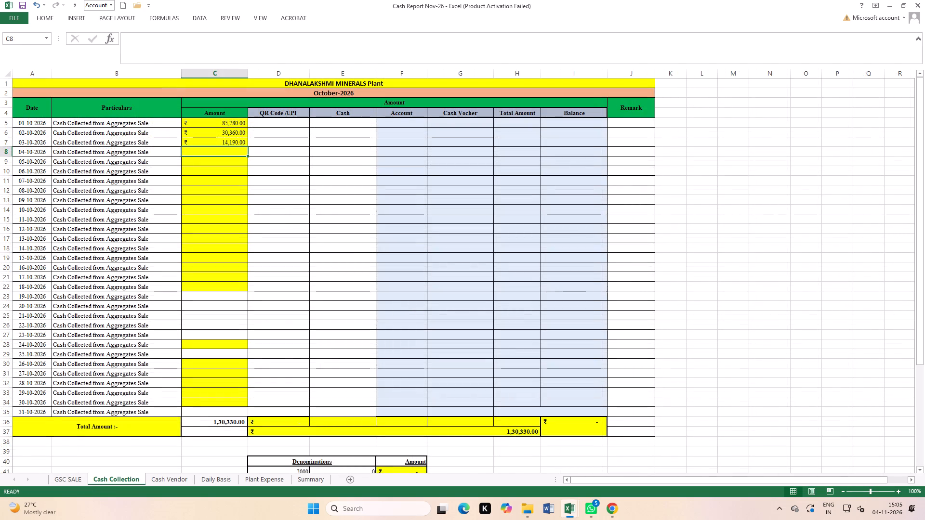
pyautogui.write('35500')
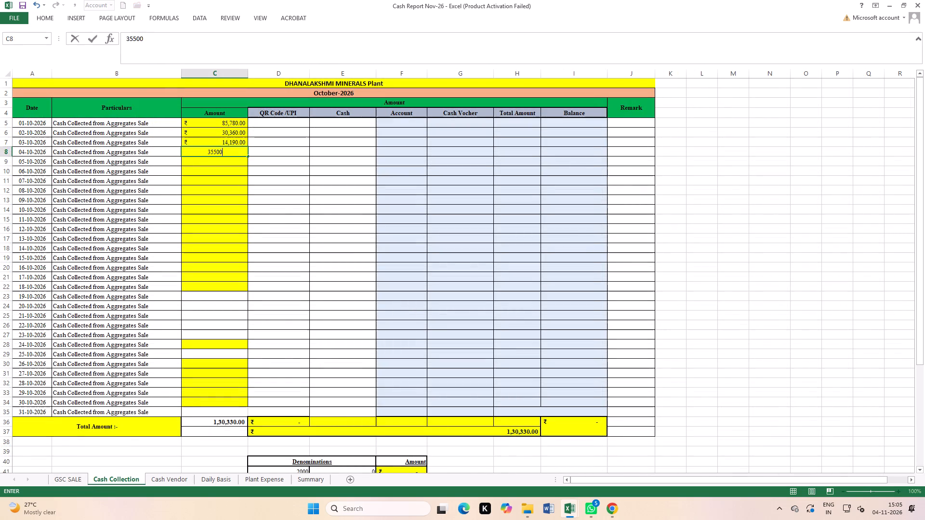
pyautogui.press('Return')
pyautogui.click(316, 248)
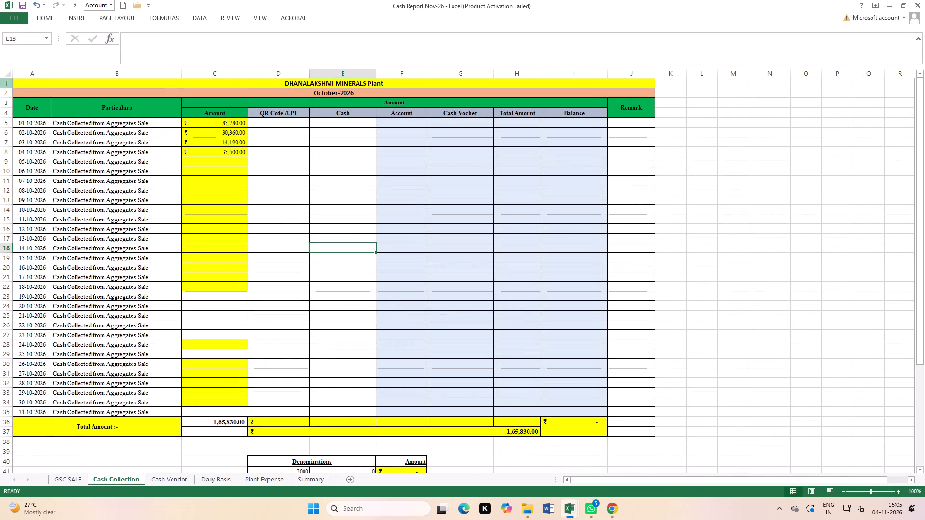
pyautogui.click(22, 1)
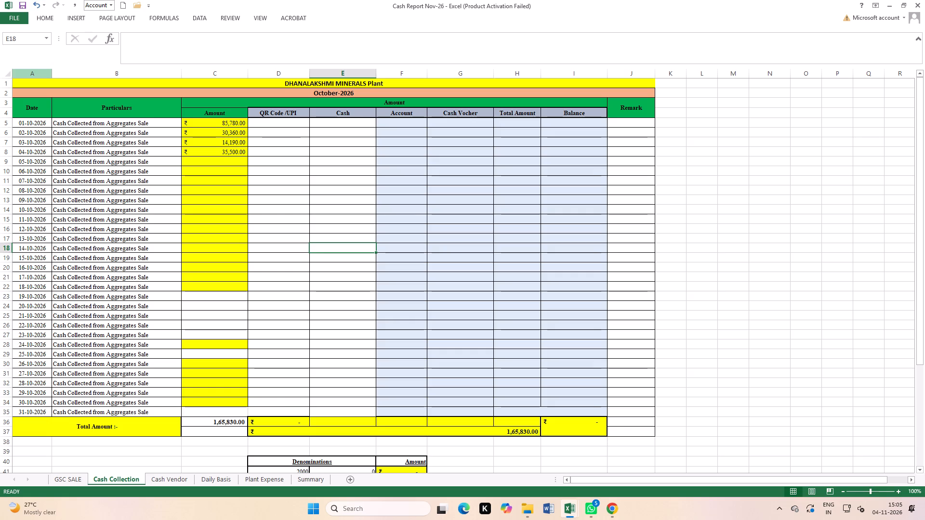
# Turn off filtering on the GSC SALE sheet so that the rows for all dates are shown.
pyautogui.click(72, 476)
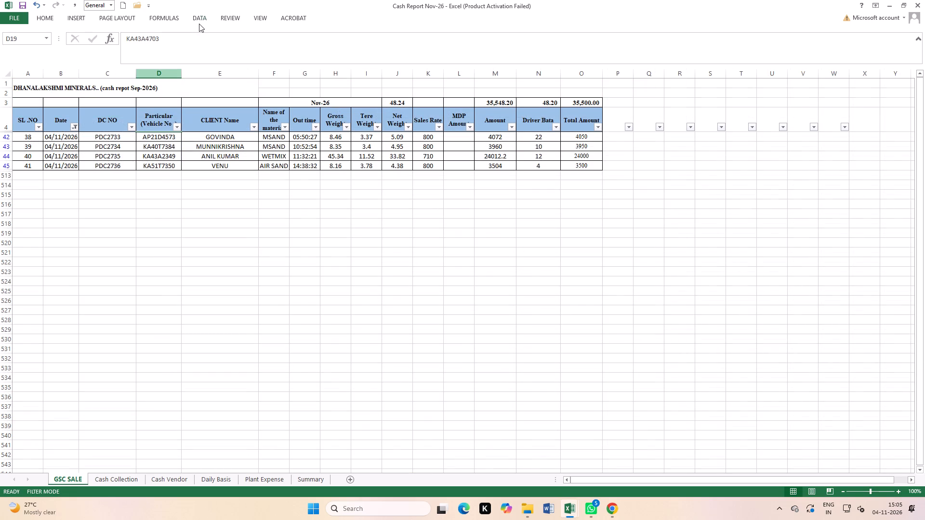
pyautogui.click(199, 23)
pyautogui.click(256, 50)
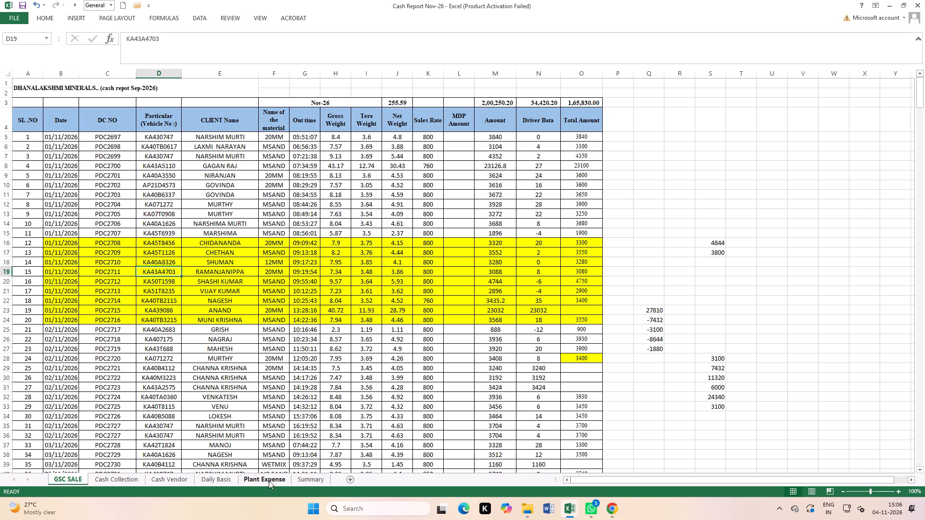
# Open the Plant Expense sheet.
pyautogui.click(268, 480)
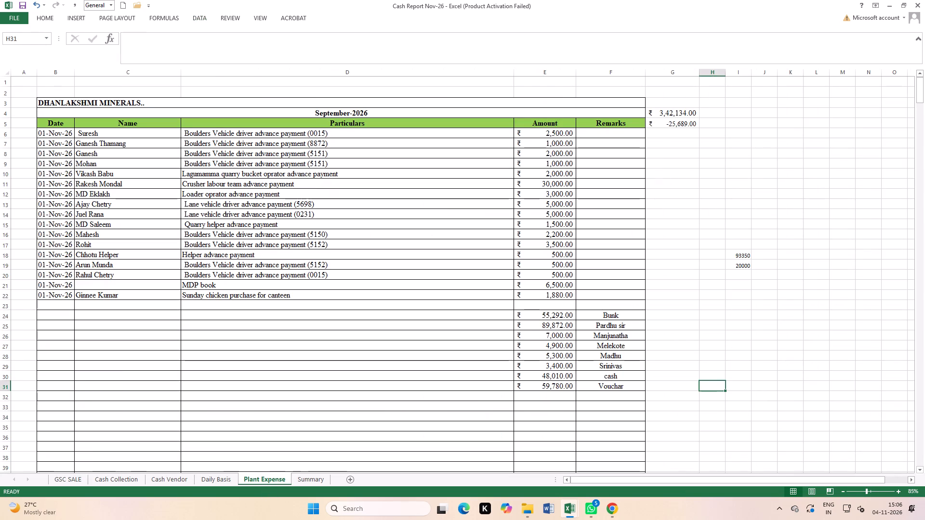